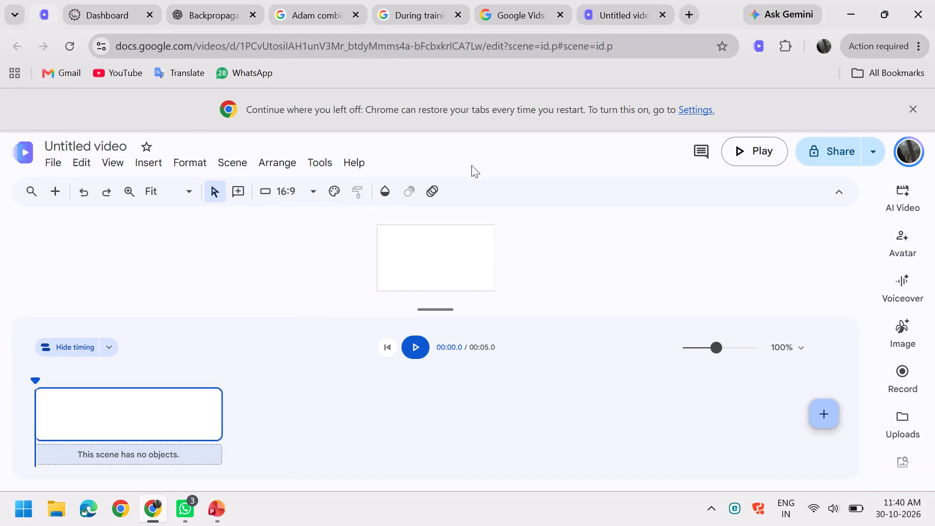
Start a Camera & screen recording for the current scene of the untitled video.
{"action": "left_click", "coordinate": [902, 376]}
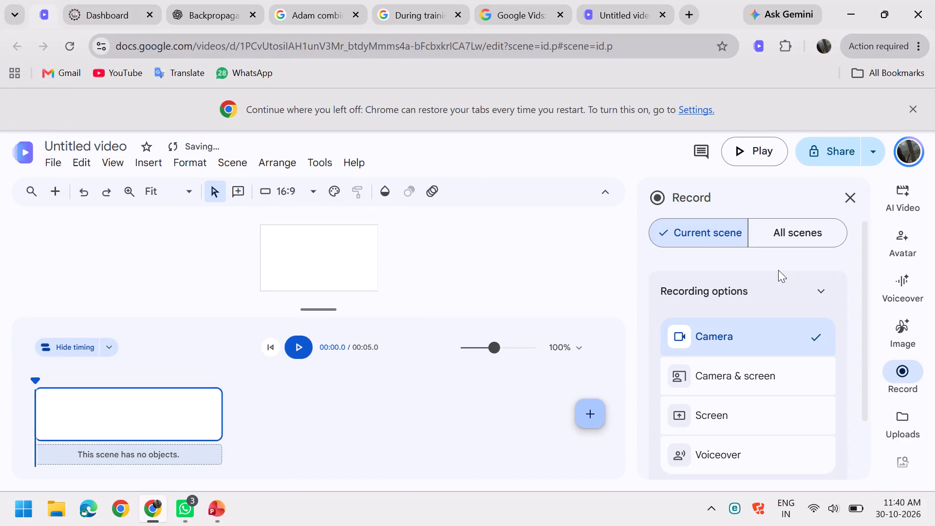
{"action": "left_click", "coordinate": [722, 373]}
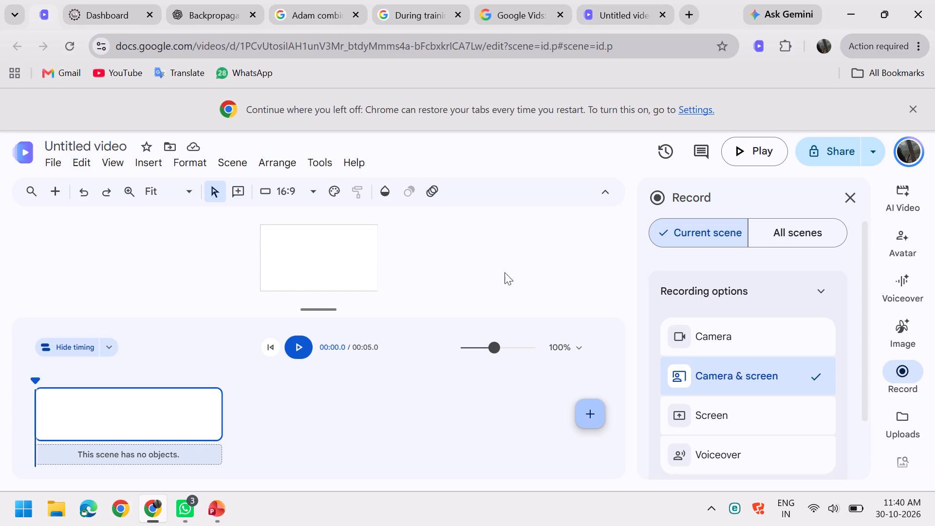
{"action": "left_click", "coordinate": [710, 372]}
{"action": "scroll", "coordinate": [725, 285], "scroll_direction": "down", "scroll_amount": 8}
{"action": "left_click", "coordinate": [752, 436]}
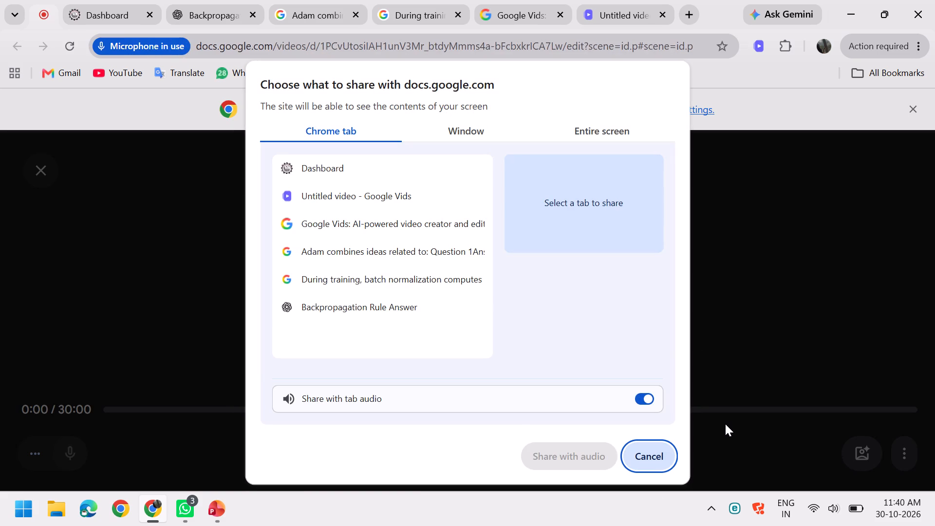
Share the Mathematical_Working_of_LSTM presentation window with the recorder.
{"action": "left_click", "coordinate": [444, 127]}
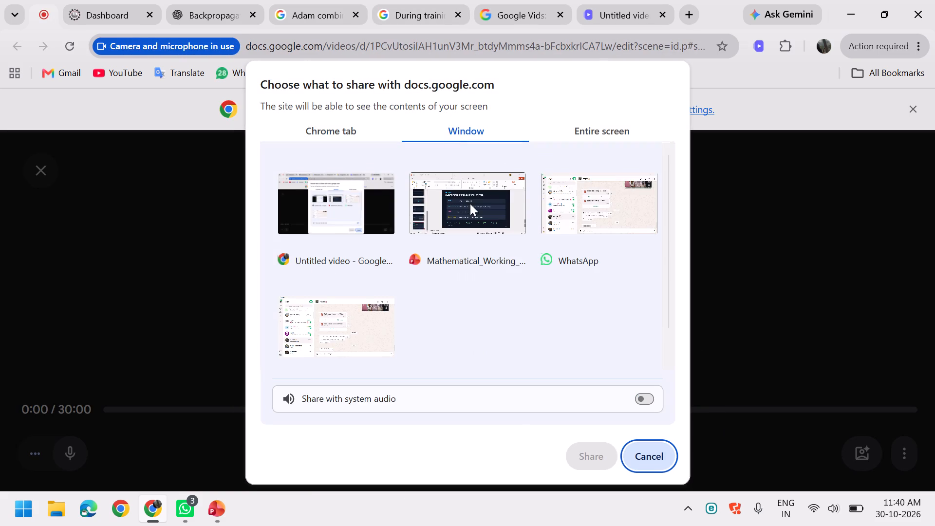
{"action": "left_click", "coordinate": [470, 204]}
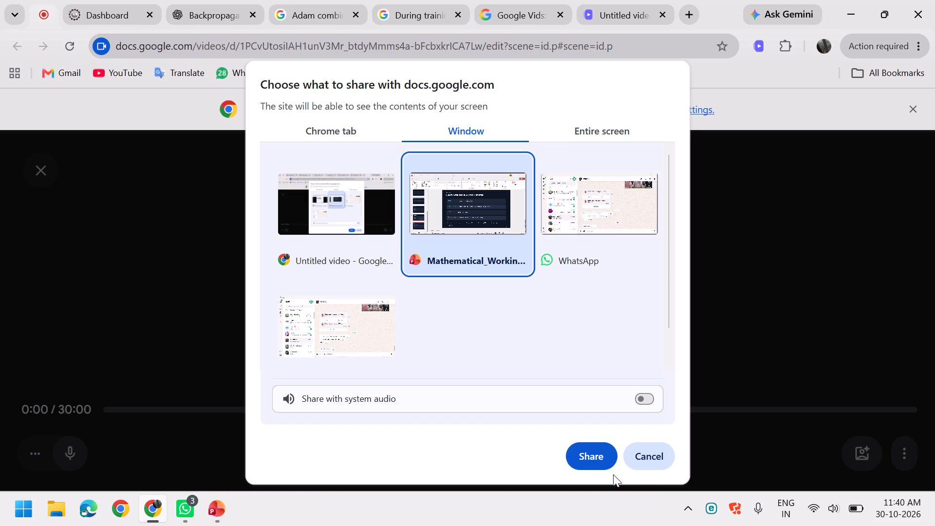
{"action": "left_click", "coordinate": [577, 459]}
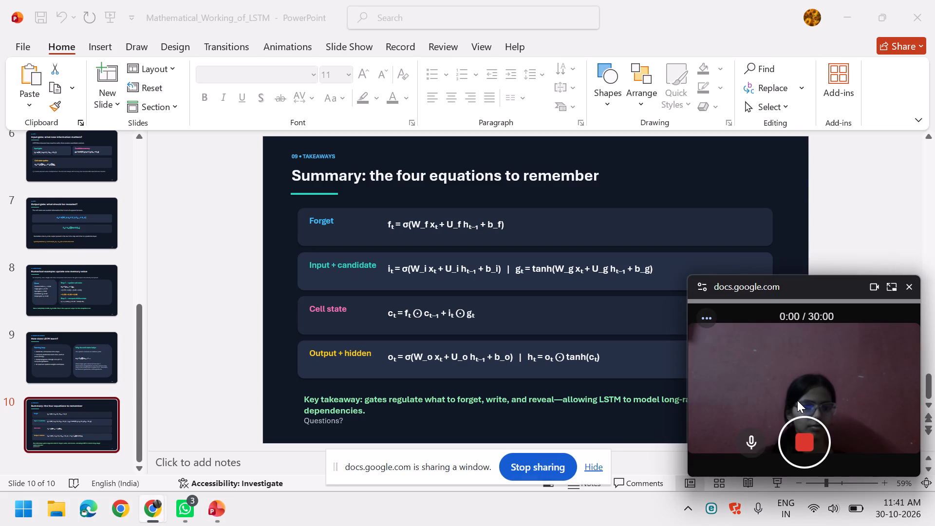
Pause the recording.
{"action": "left_click", "coordinate": [807, 423]}
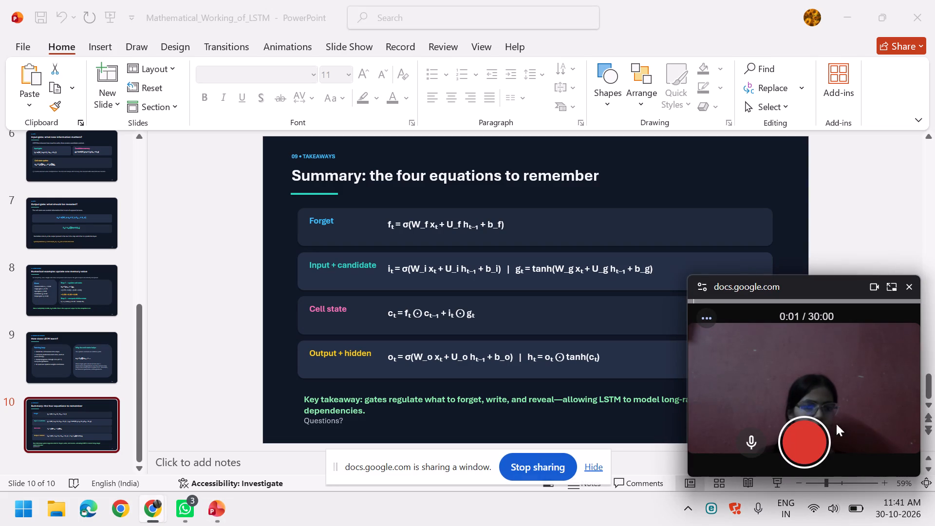
Shrink the floating camera preview and tuck it into the corner so it covers less of the slide.
{"action": "left_click", "coordinate": [916, 470]}
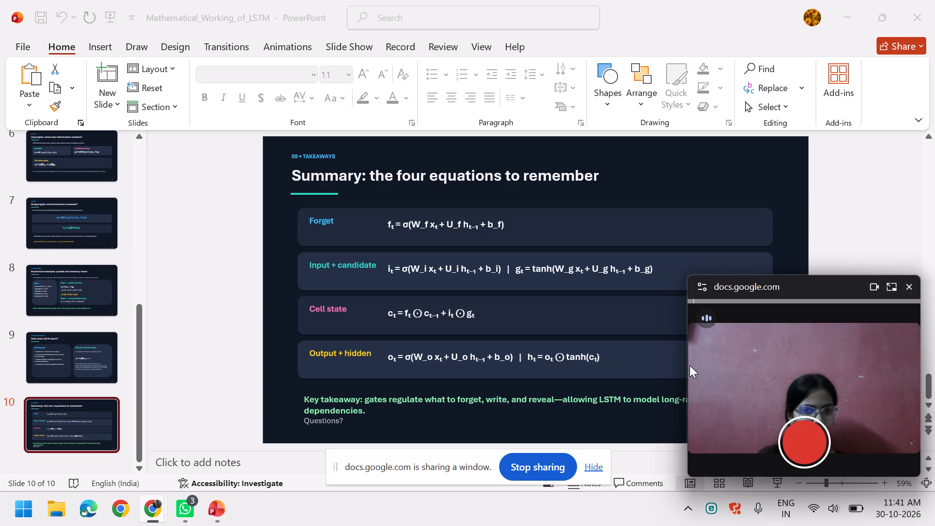
{"action": "left_click_drag", "start_coordinate": [686, 368], "coordinate": [713, 374]}
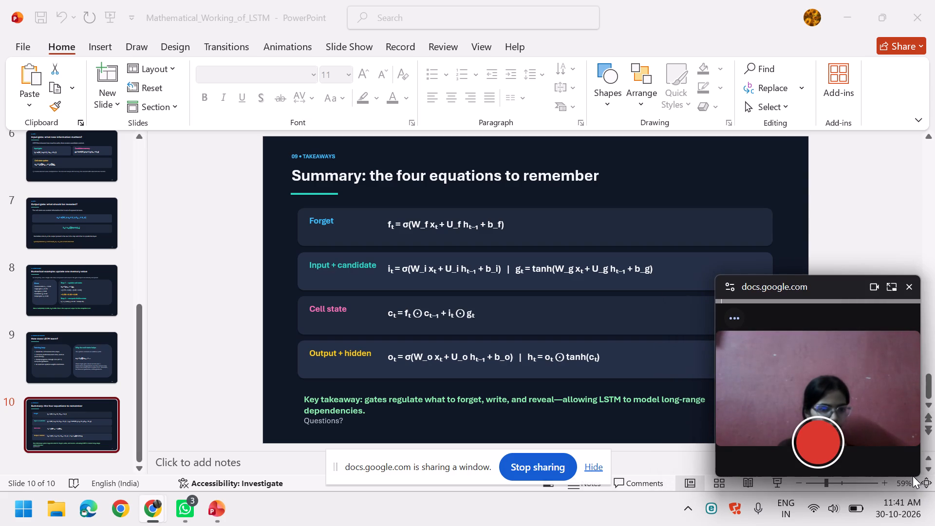
{"action": "left_click_drag", "start_coordinate": [914, 480], "coordinate": [934, 525]}
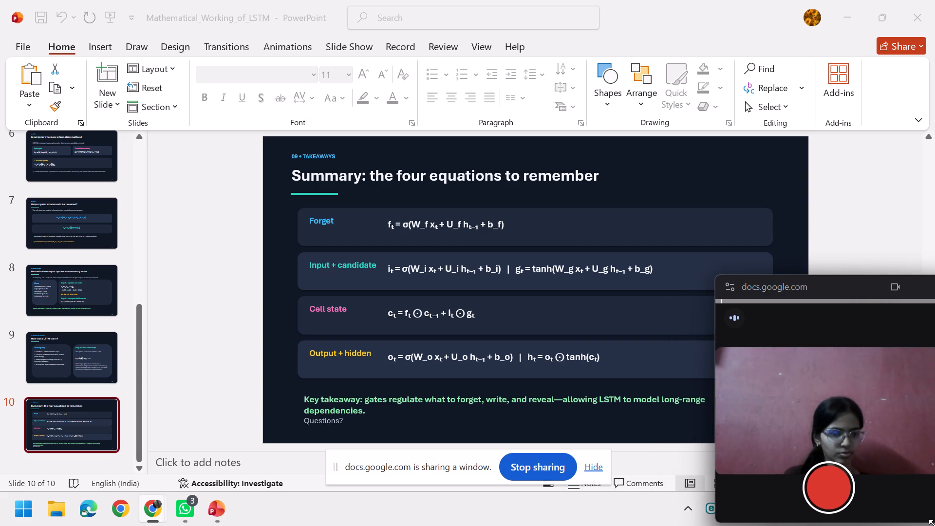
{"action": "left_click_drag", "start_coordinate": [714, 275], "coordinate": [773, 379]}
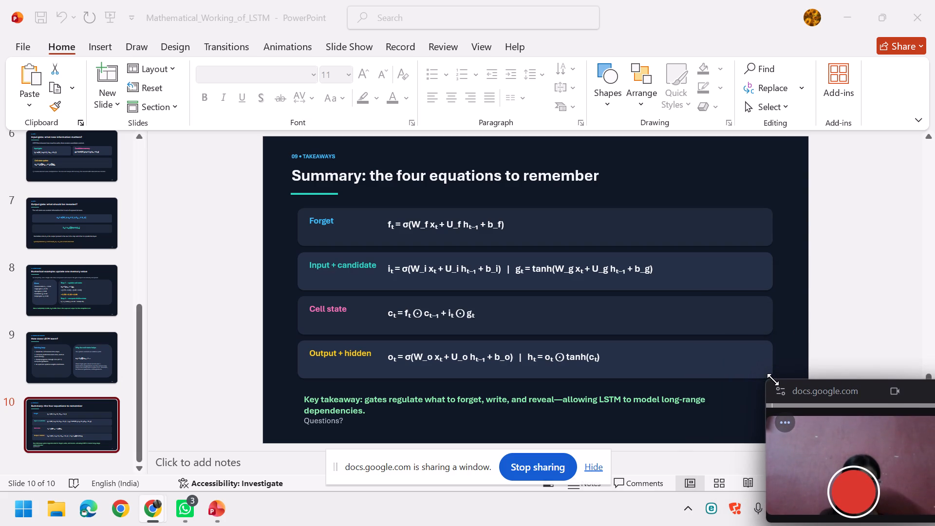
{"action": "left_click_drag", "start_coordinate": [773, 379], "coordinate": [775, 386]}
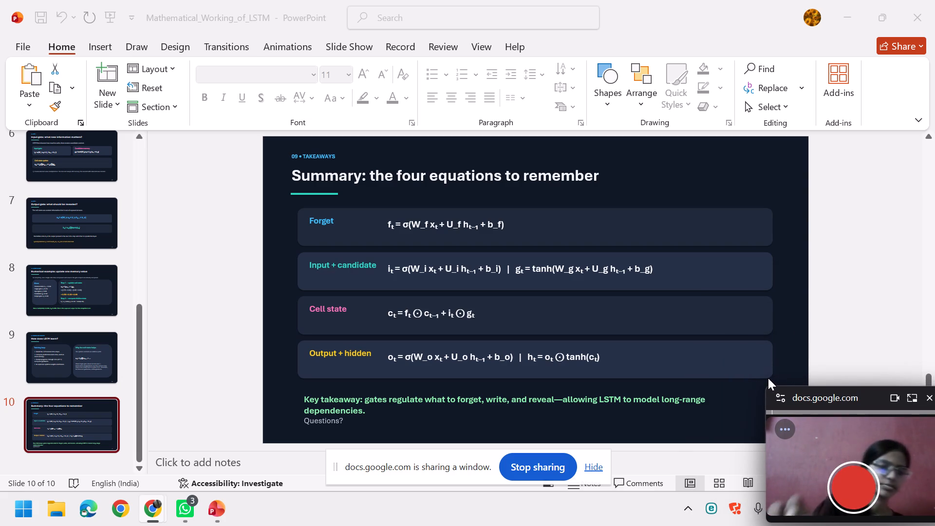
Switch to PowerPoint, select the title slide "Mathematical Working of LSTM" and start the slide show from it.
{"action": "left_click", "coordinate": [581, 327]}
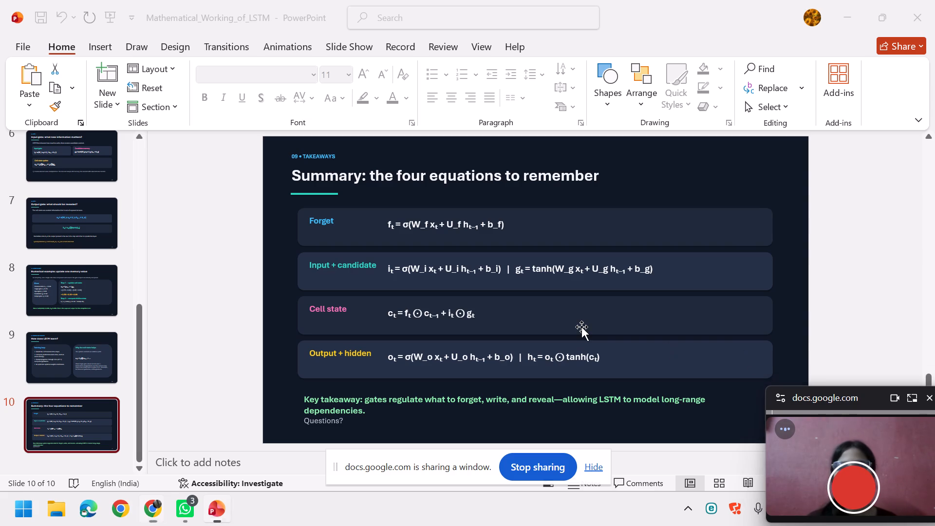
{"action": "scroll", "coordinate": [41, 254], "scroll_direction": "up", "scroll_amount": 3}
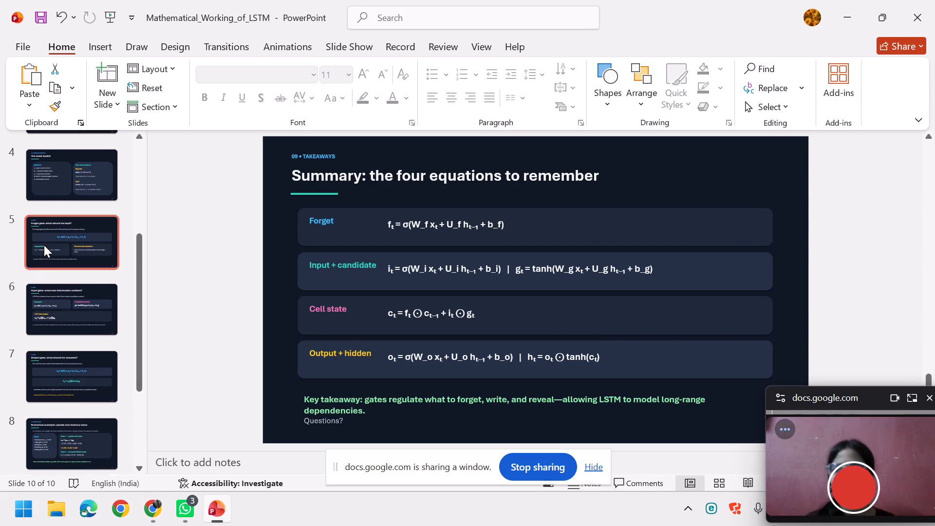
{"action": "scroll", "coordinate": [44, 245], "scroll_direction": "up", "scroll_amount": 10}
{"action": "left_click", "coordinate": [51, 206]}
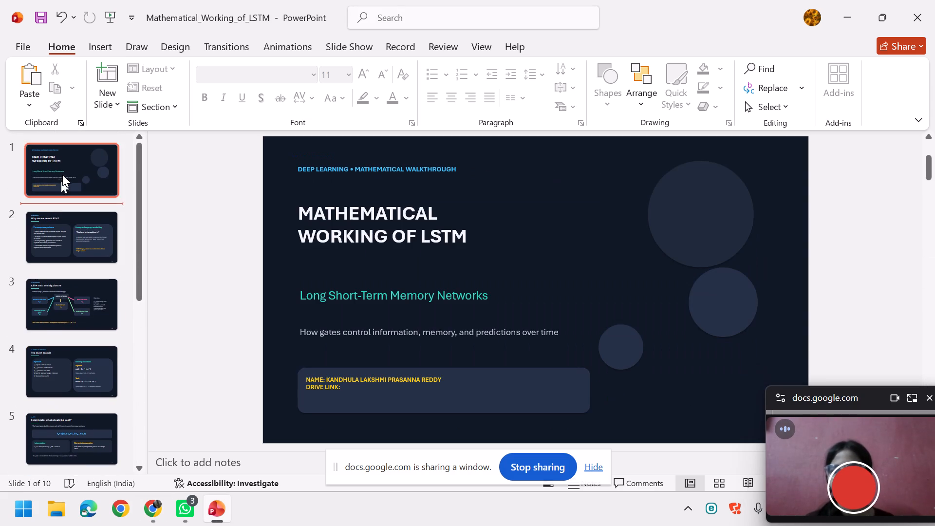
{"action": "left_click", "coordinate": [63, 174]}
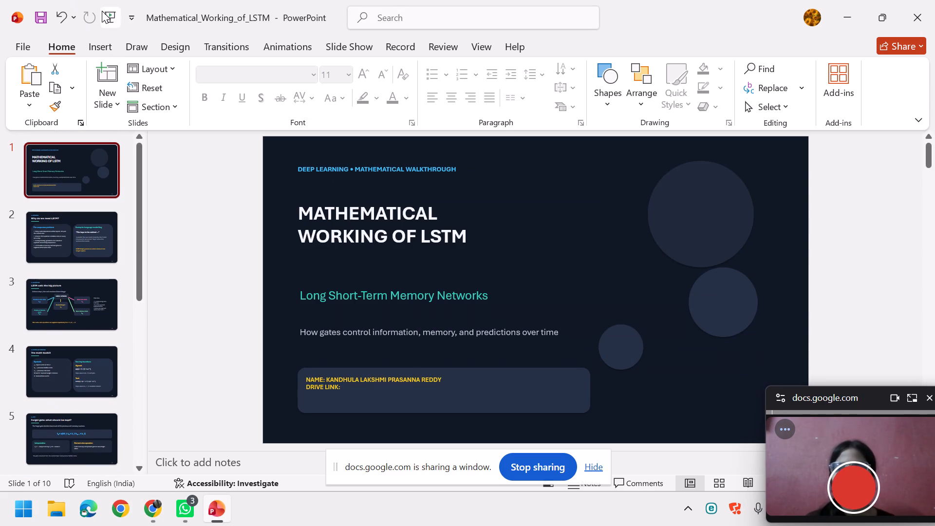
{"action": "left_click", "coordinate": [102, 11]}
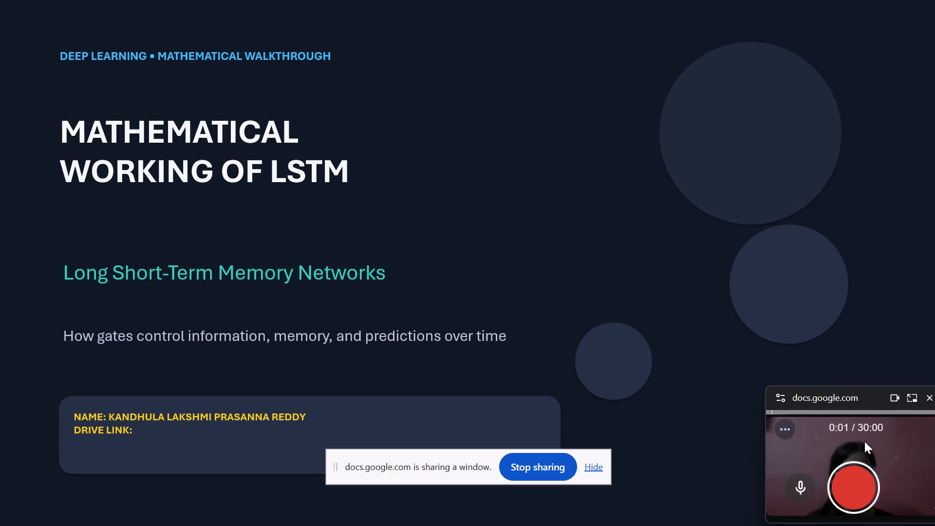
Resume the camera and screen recording from the floating preview.
{"action": "left_click", "coordinate": [847, 474]}
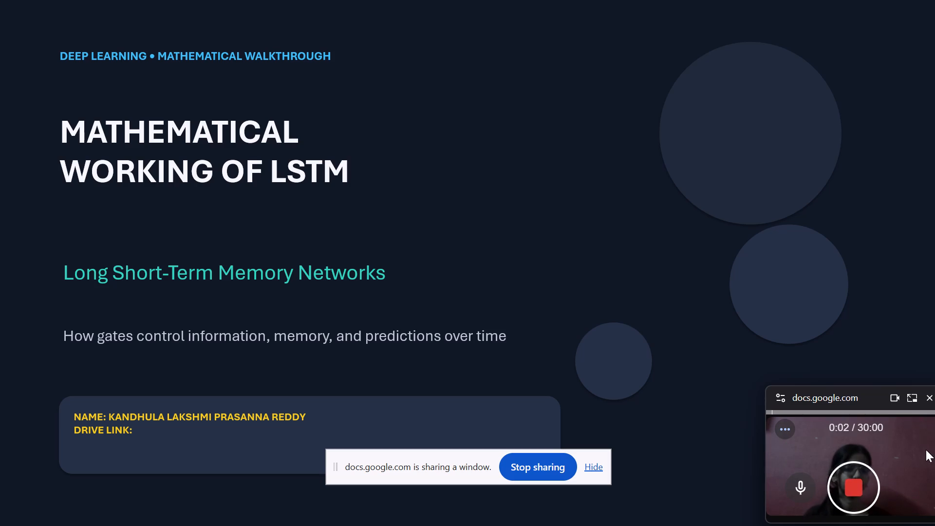
{"action": "left_click", "coordinate": [923, 451]}
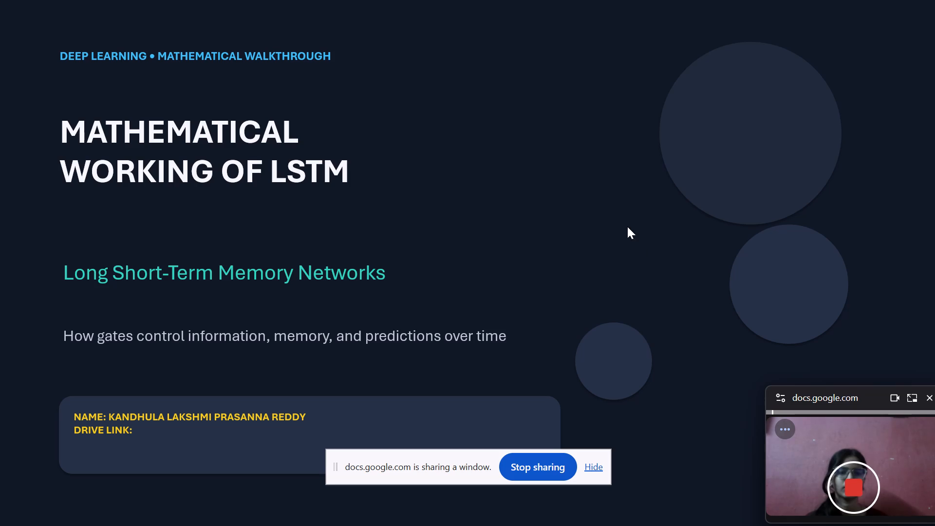
Present the slides while recording, advancing one at a time from the title slide to "Forget gate: what should be kept?".
{"action": "left_click", "coordinate": [596, 213]}
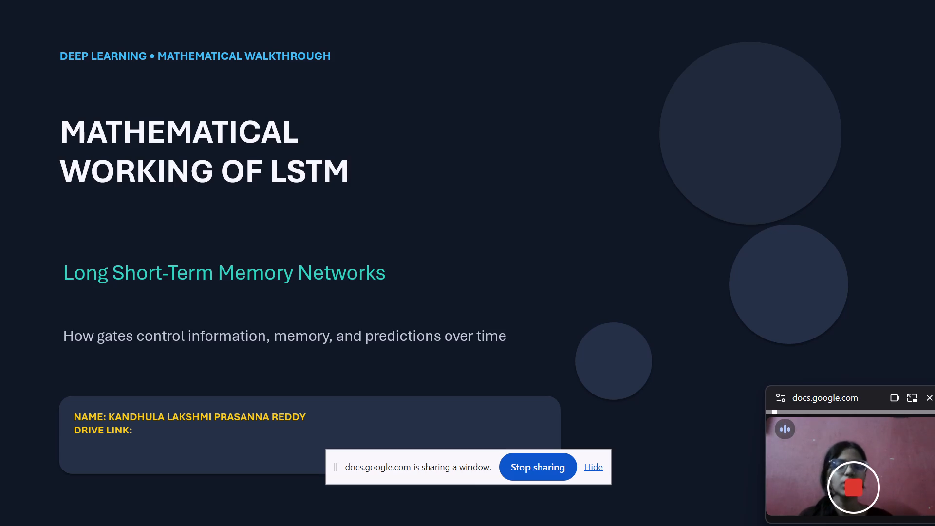
{"action": "left_click", "coordinate": [663, 107]}
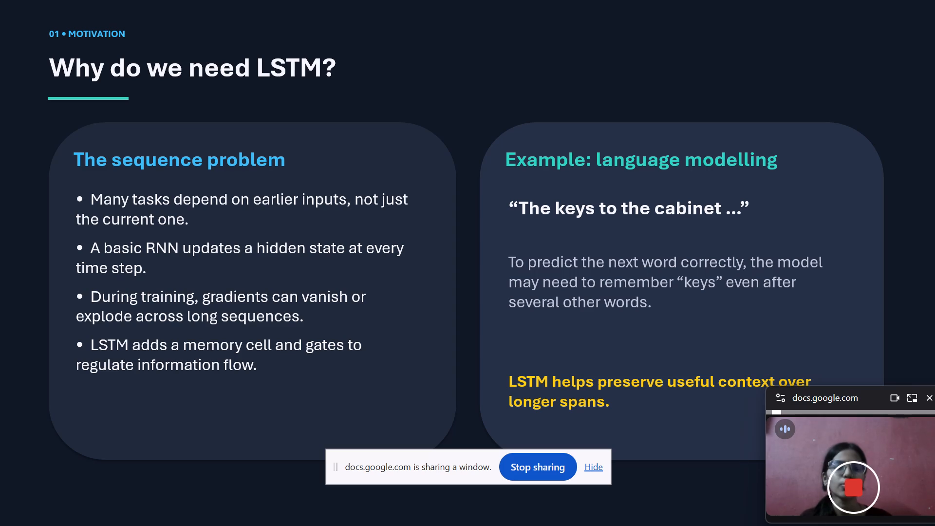
{"action": "left_click", "coordinate": [721, 130]}
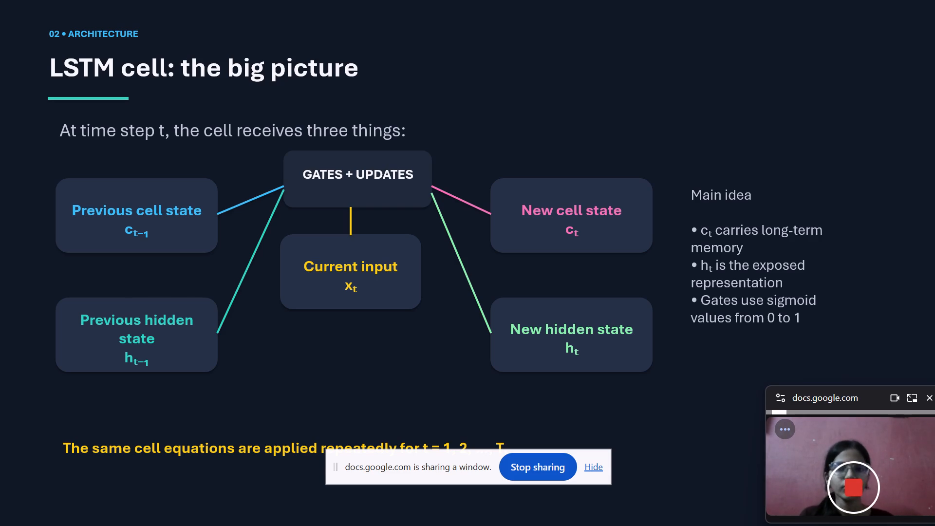
{"action": "key", "text": "Right"}
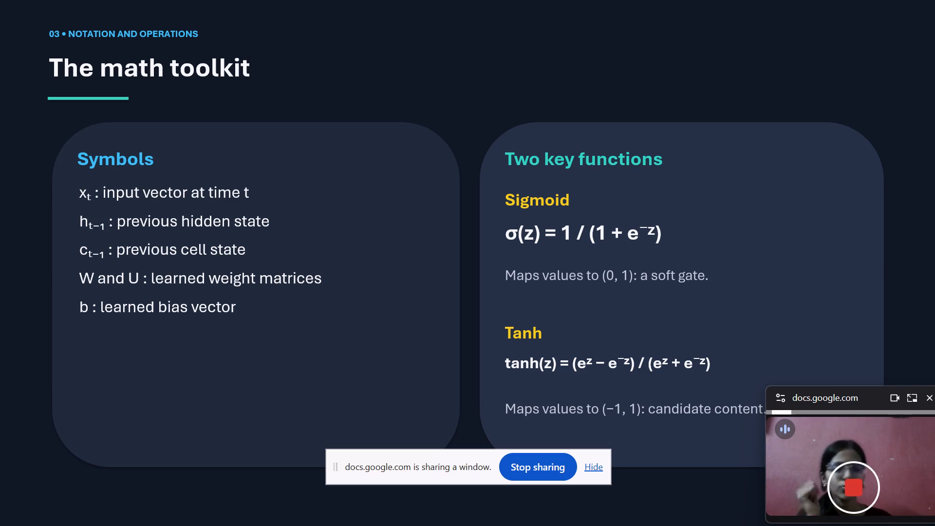
{"action": "key", "text": "Down"}
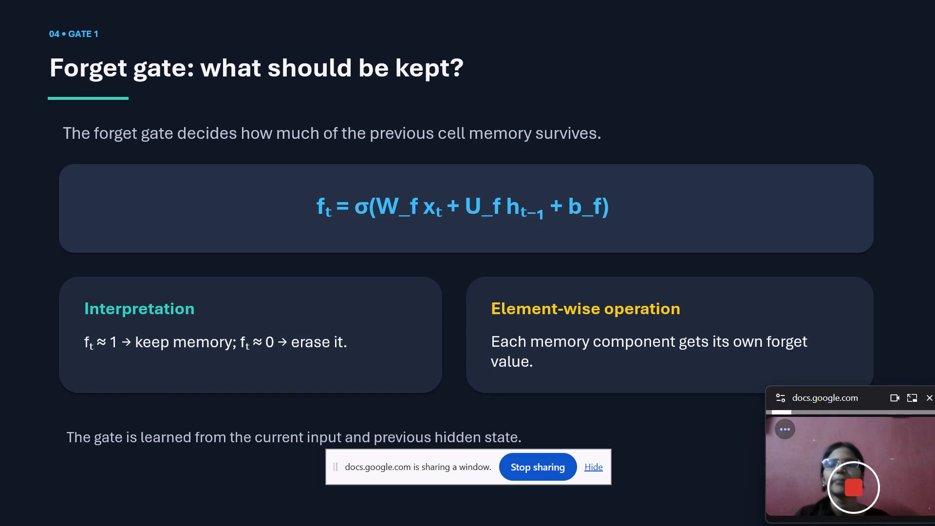
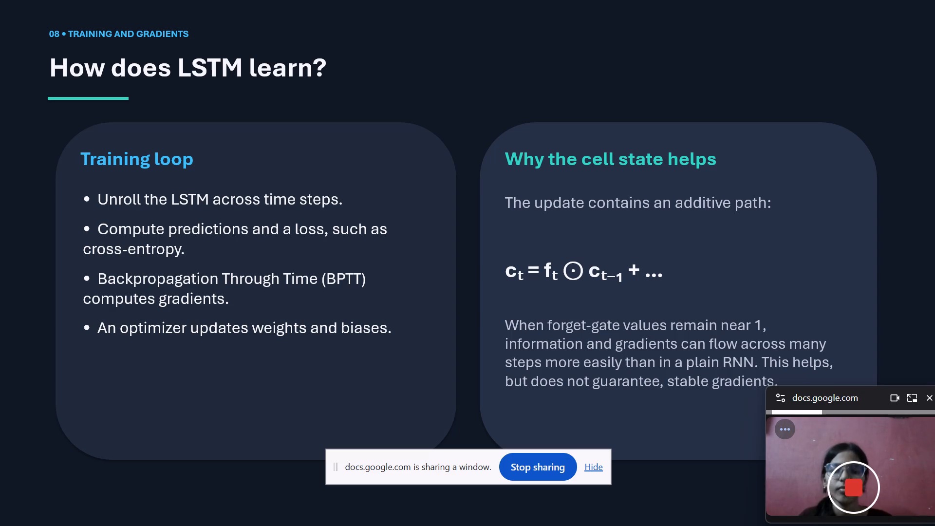
Advance to the "Summary: the four equations to remember" slide, pausing and resuming the recording there to present the takeaways.
{"action": "left_click", "coordinate": [389, 99]}
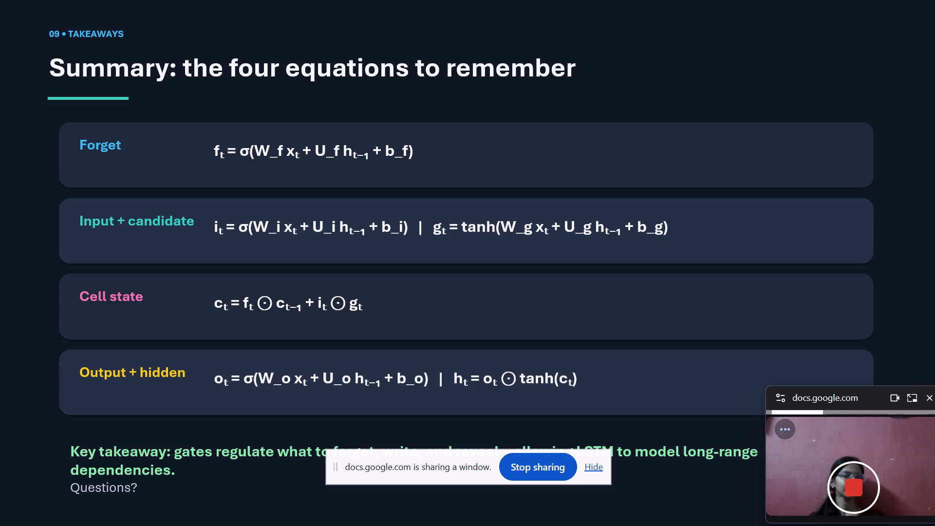
{"action": "left_click", "coordinate": [857, 467]}
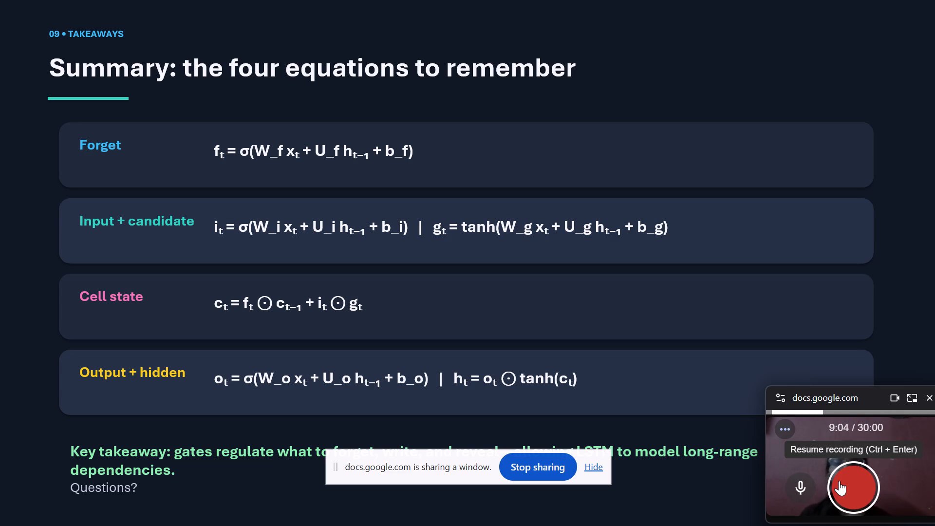
{"action": "left_click", "coordinate": [839, 481]}
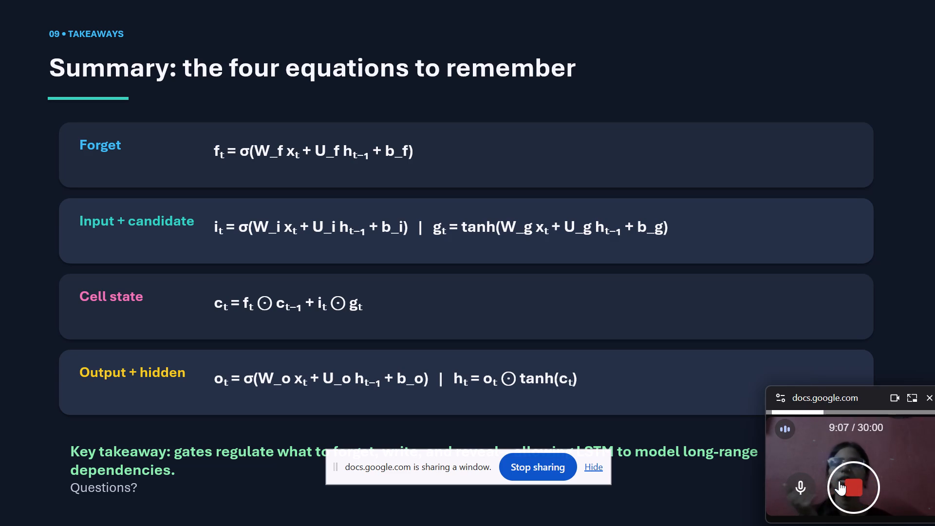
{"action": "right_click", "coordinate": [839, 481]}
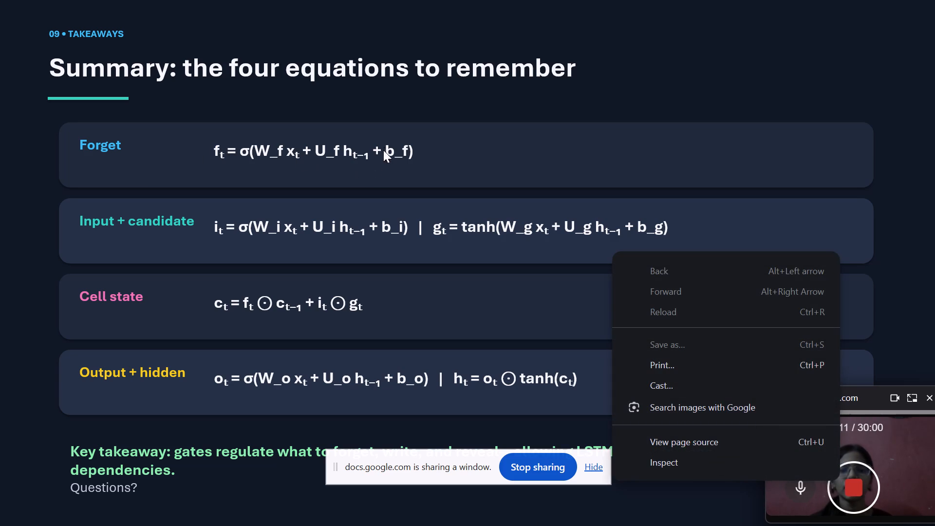
{"action": "left_click", "coordinate": [367, 173]}
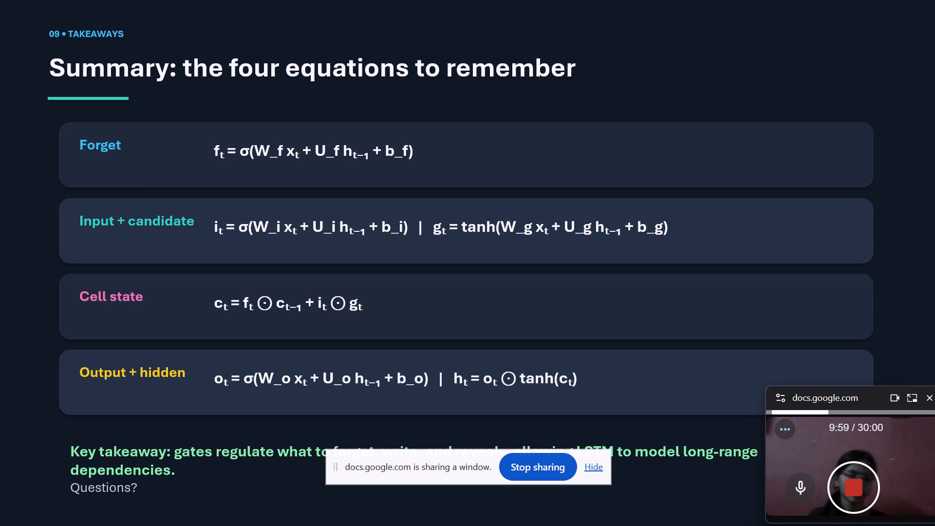
Pause the recording, stop sharing the window, finish the recording and insert it into the video.
{"action": "left_click", "coordinate": [843, 489]}
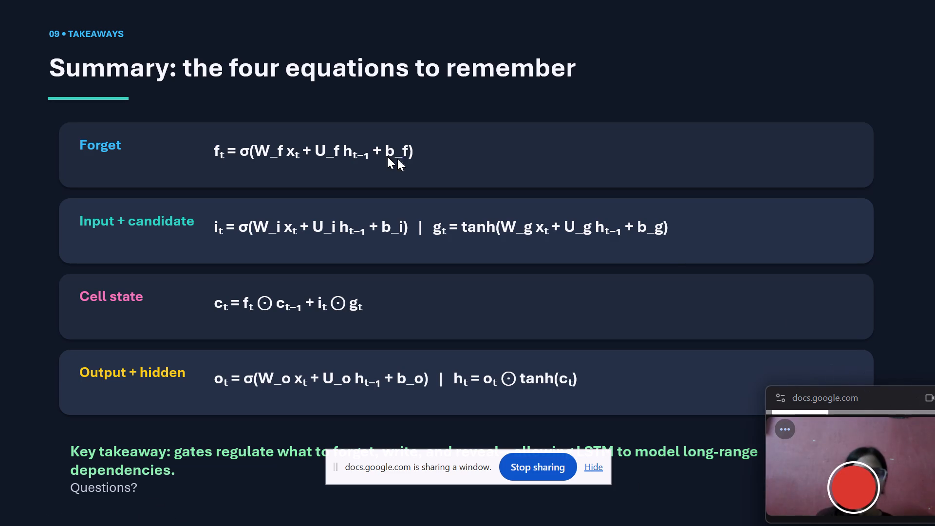
{"action": "left_click", "coordinate": [533, 460]}
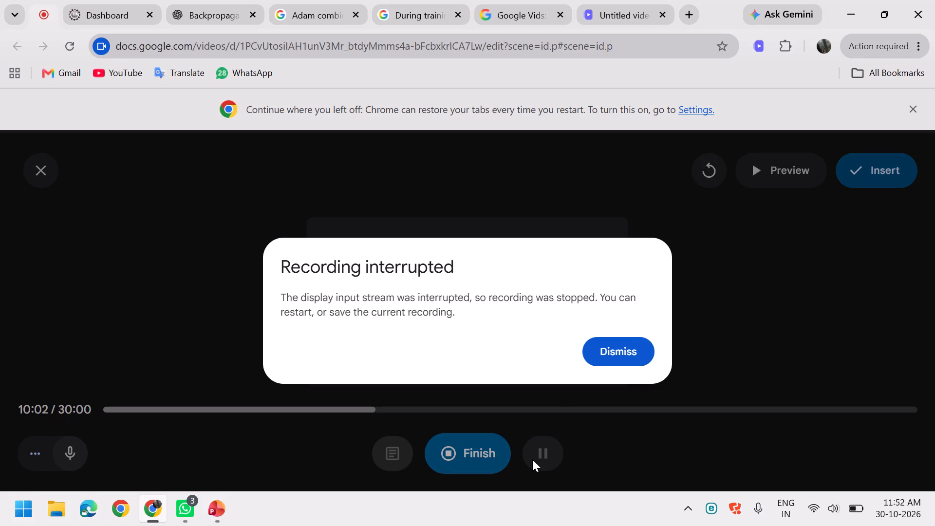
{"action": "left_click", "coordinate": [604, 358]}
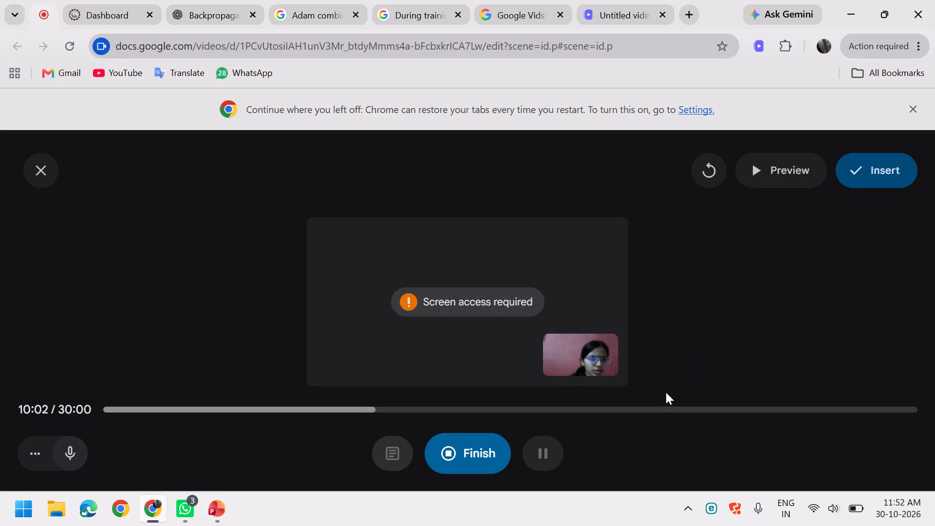
{"action": "left_click", "coordinate": [467, 459]}
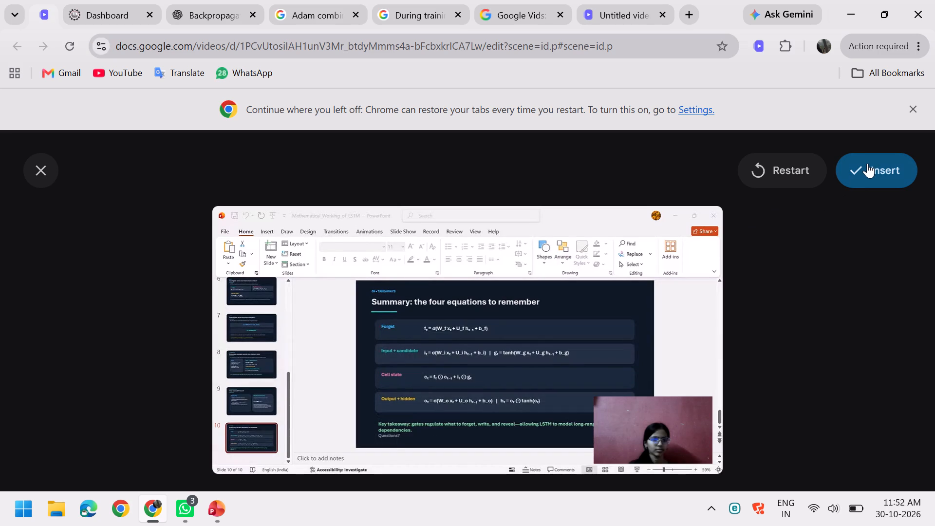
{"action": "left_click", "coordinate": [867, 163]}
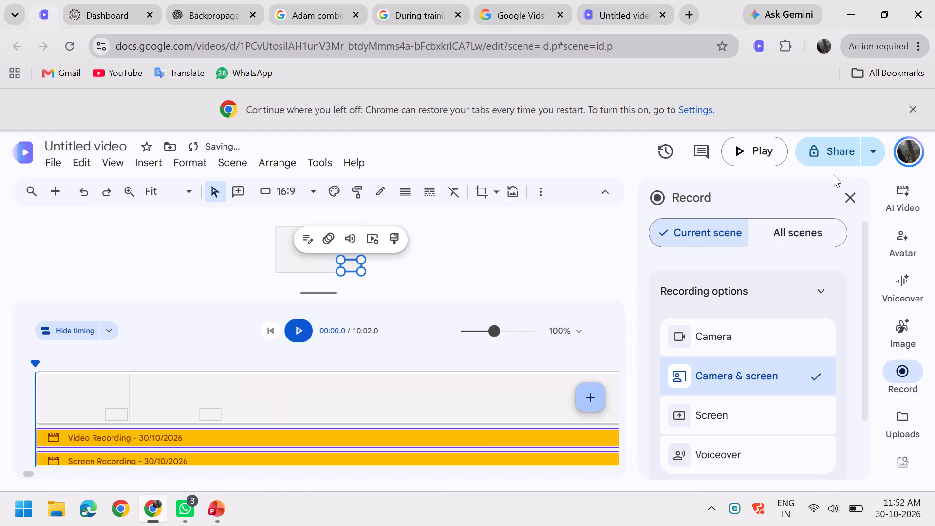
Play the opening of the inserted recording and trim its start, shortening the scene to 9:49.7.
{"action": "left_click", "coordinate": [294, 329]}
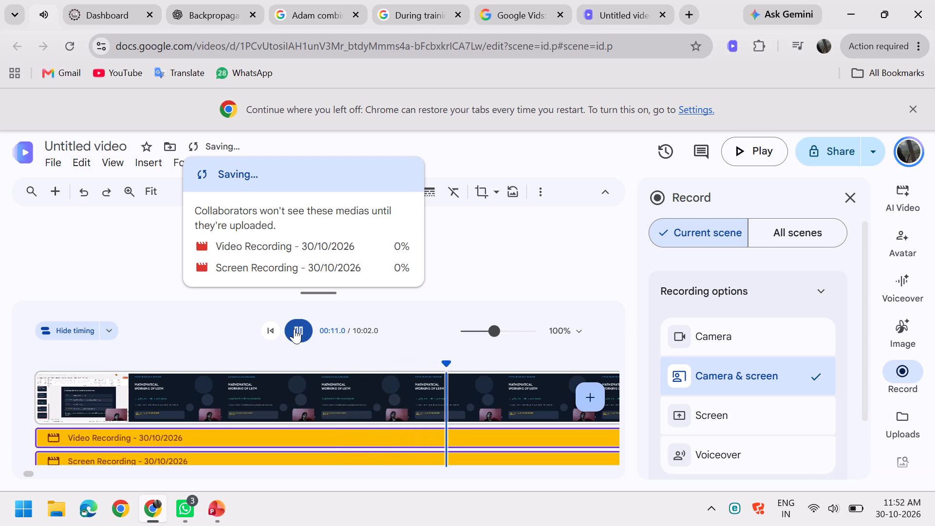
{"action": "left_click", "coordinate": [294, 329]}
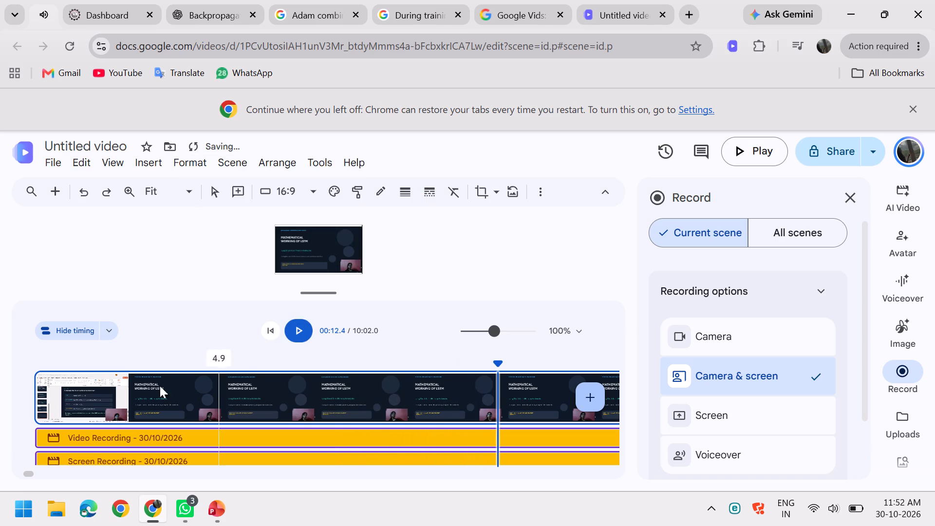
{"action": "left_click_drag", "start_coordinate": [37, 410], "coordinate": [44, 410]}
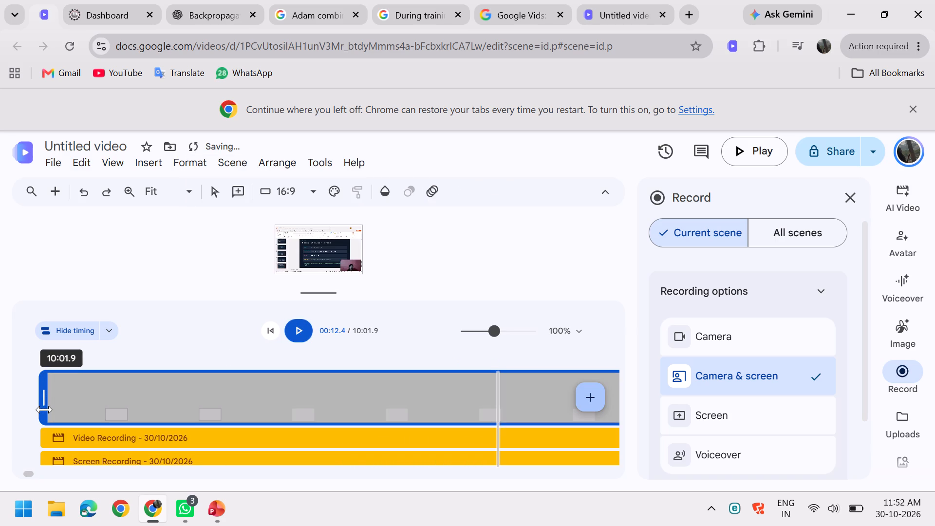
{"action": "left_click_drag", "start_coordinate": [44, 410], "coordinate": [278, 402]}
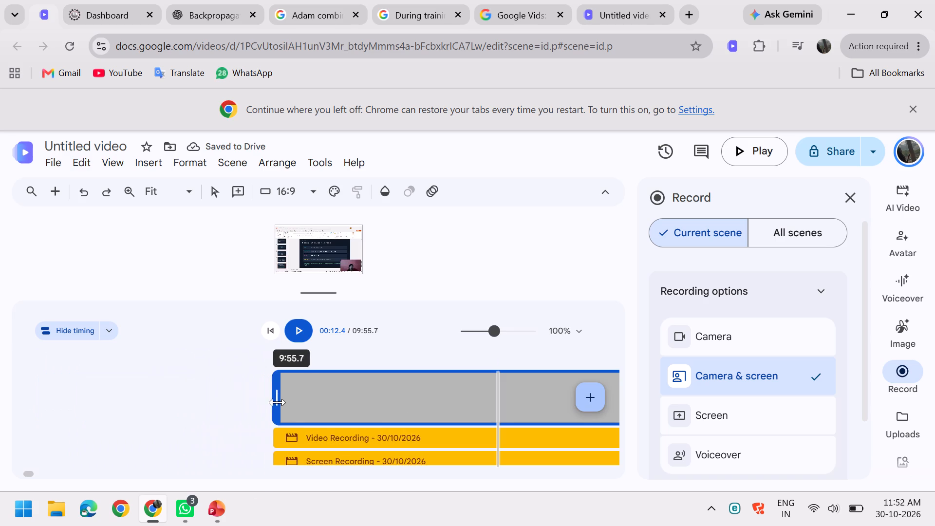
{"action": "left_click_drag", "start_coordinate": [278, 402], "coordinate": [322, 407]}
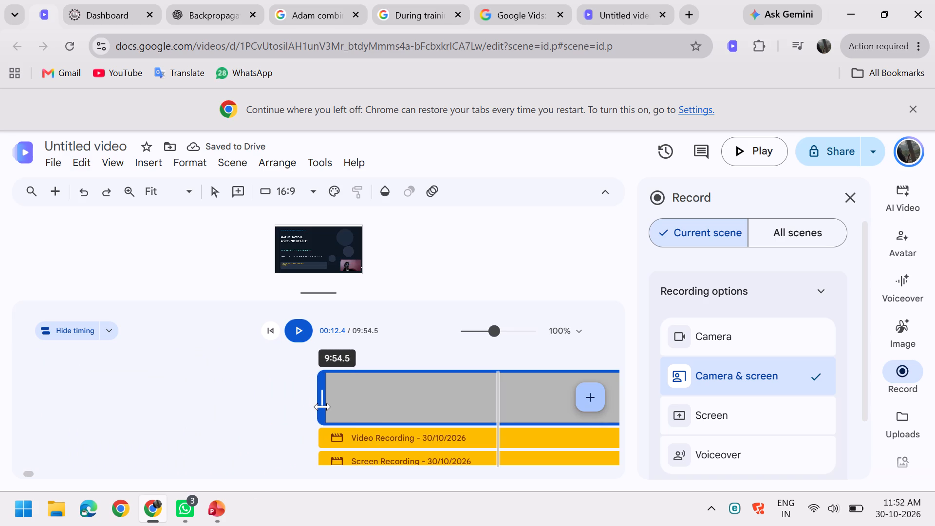
{"action": "left_click_drag", "start_coordinate": [322, 407], "coordinate": [490, 402]}
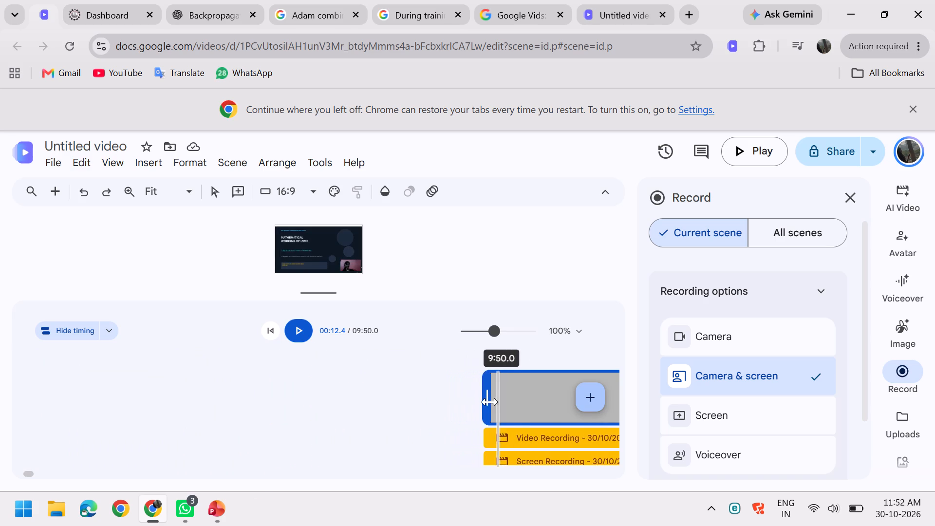
{"action": "left_click_drag", "start_coordinate": [490, 402], "coordinate": [499, 400]}
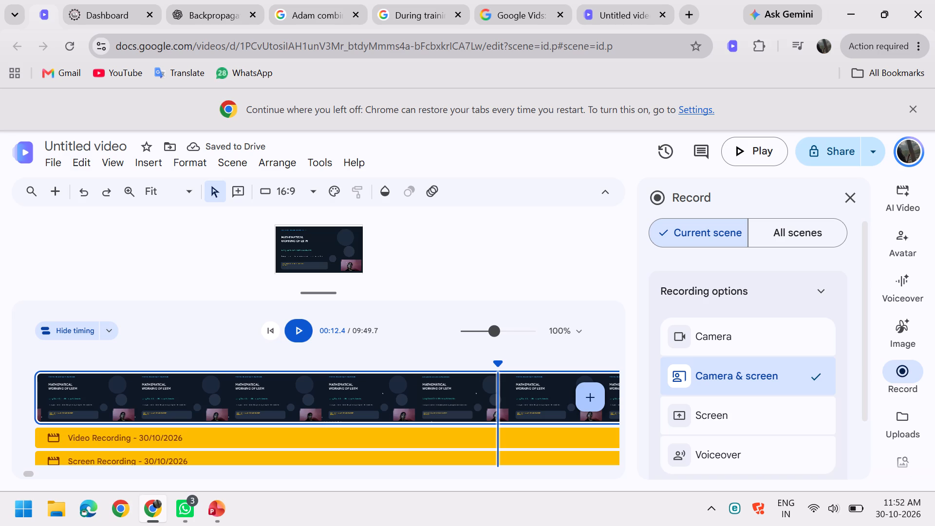
Replay the scene from the beginning and trim its start further, bringing the length to 9:40.7.
{"action": "left_click_drag", "start_coordinate": [503, 366], "coordinate": [0, 404]}
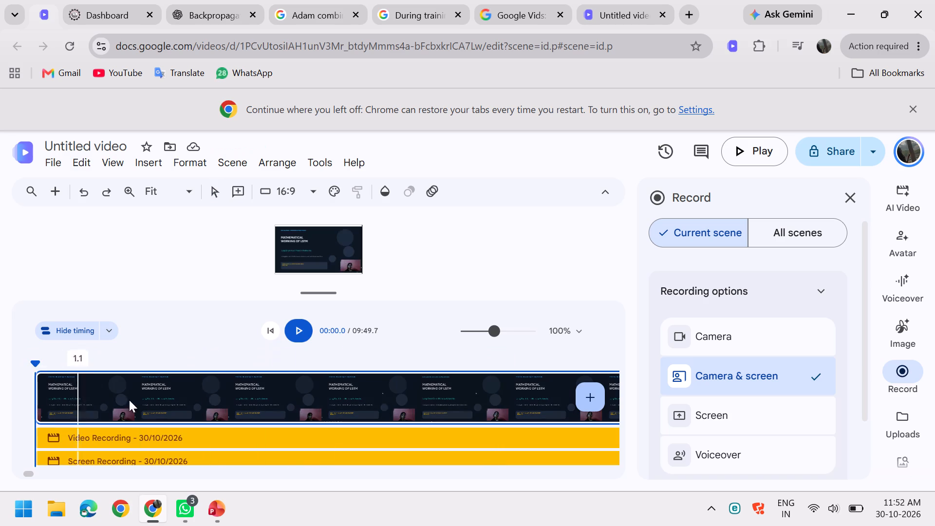
{"action": "left_click", "coordinate": [294, 337]}
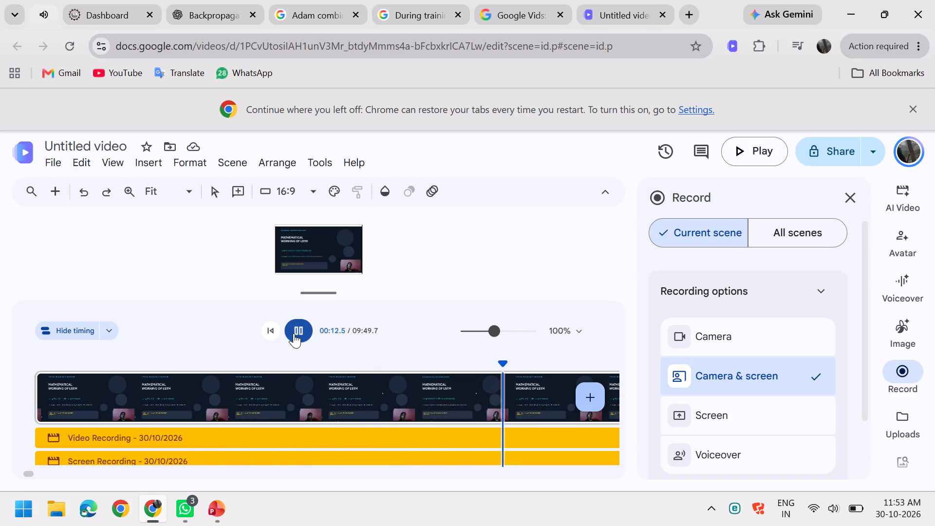
{"action": "left_click", "coordinate": [306, 327]}
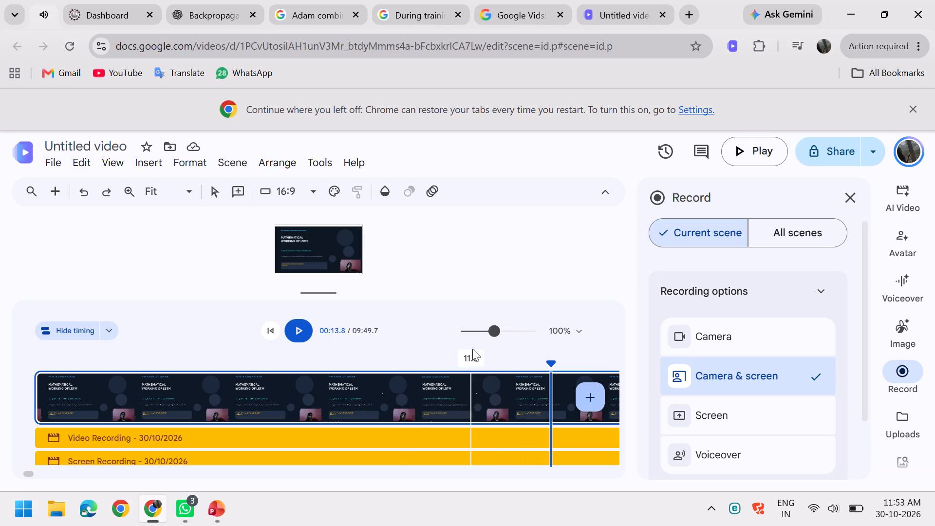
{"action": "left_click_drag", "start_coordinate": [549, 365], "coordinate": [380, 361]}
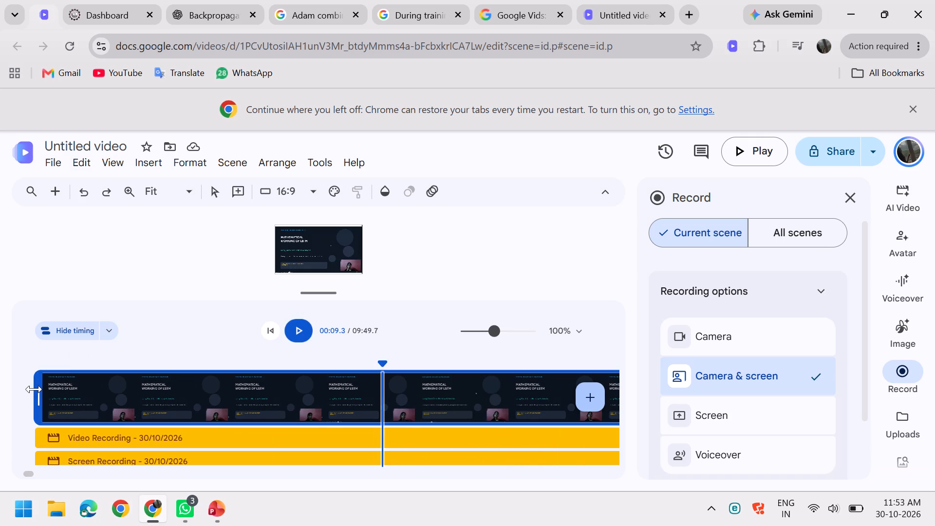
{"action": "left_click_drag", "start_coordinate": [35, 390], "coordinate": [366, 372]}
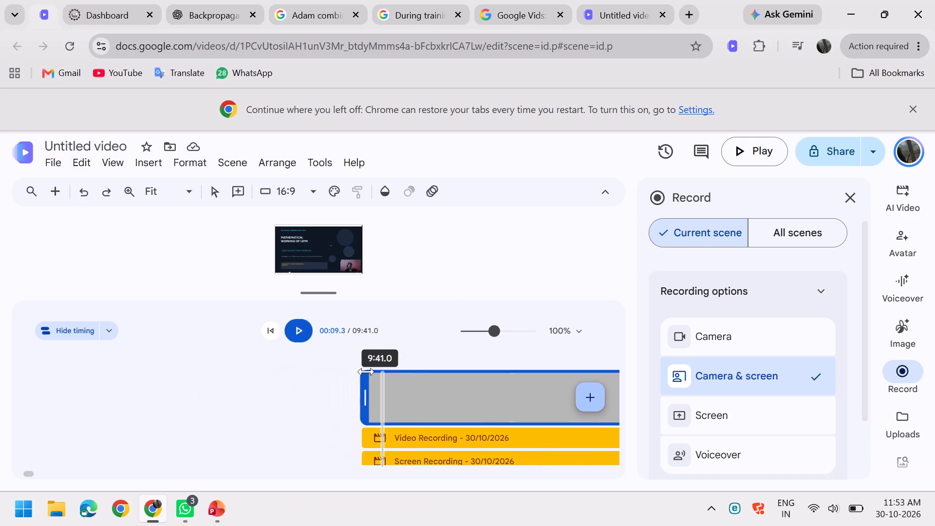
{"action": "left_click_drag", "start_coordinate": [366, 372], "coordinate": [379, 374]}
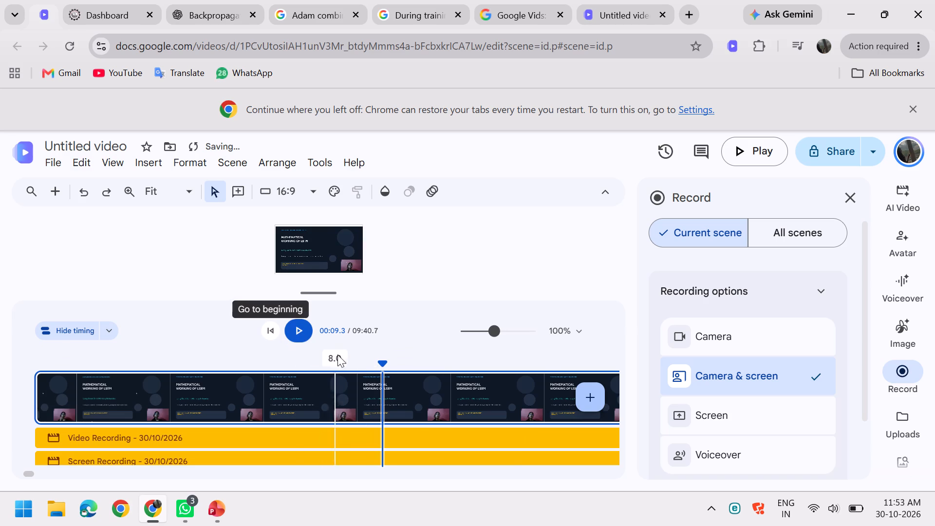
Check the opening seconds again and trim about one more second off the start, for a length of 9:39.7.
{"action": "left_click_drag", "start_coordinate": [383, 364], "coordinate": [117, 359]}
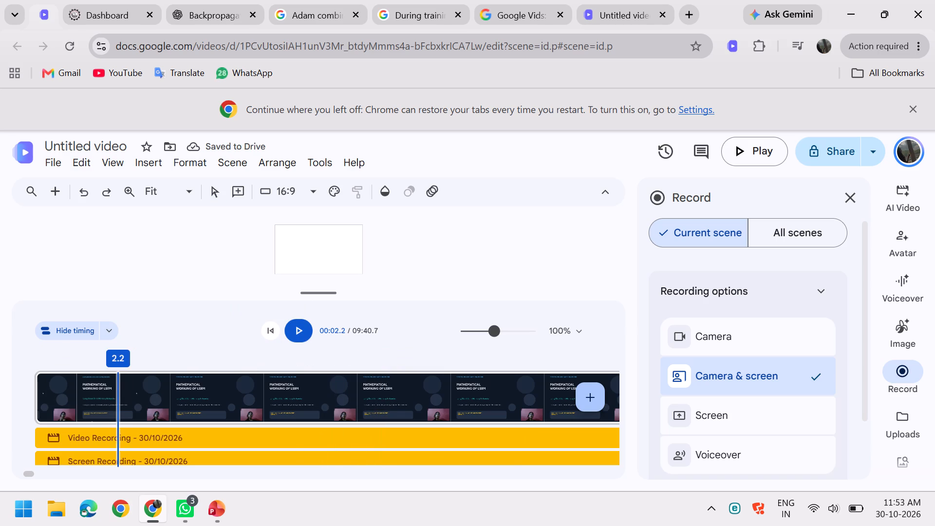
{"action": "left_click_drag", "start_coordinate": [117, 359], "coordinate": [38, 370]}
{"action": "left_click", "coordinate": [296, 333]}
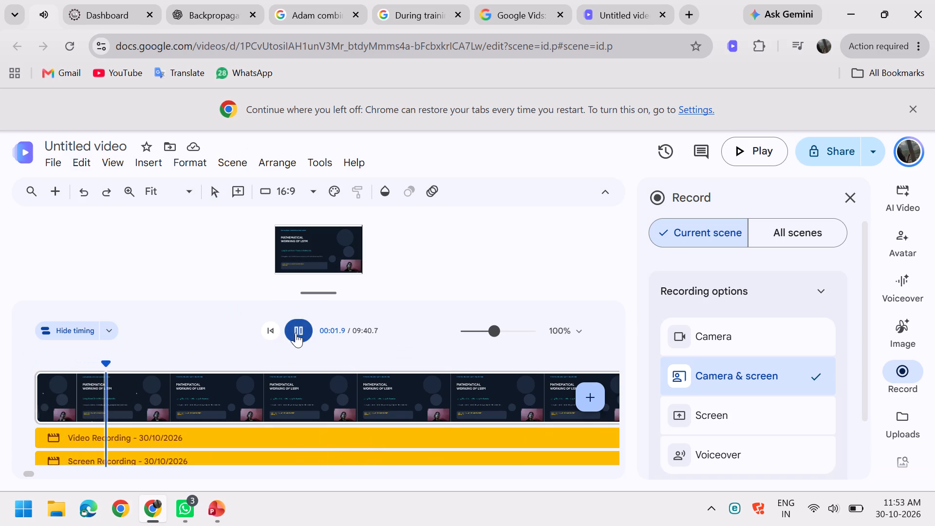
{"action": "left_click", "coordinate": [296, 333]}
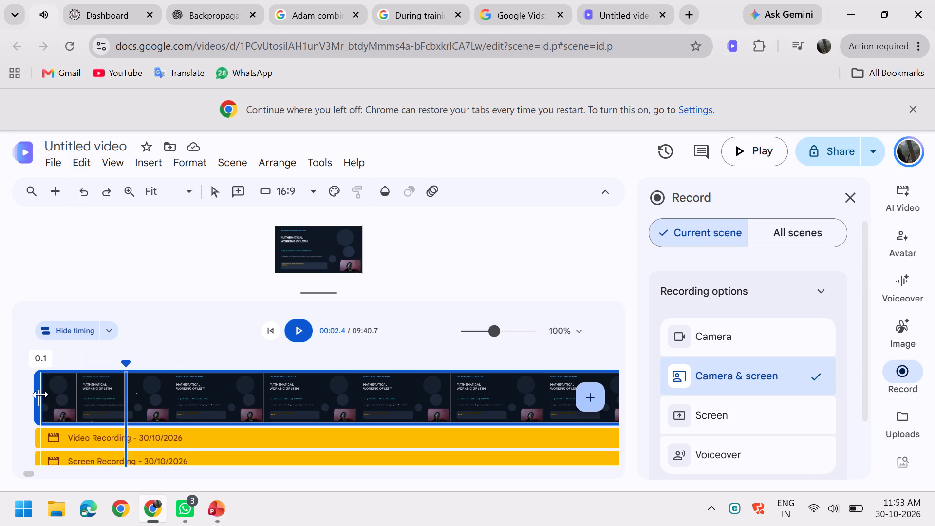
{"action": "left_click_drag", "start_coordinate": [40, 394], "coordinate": [76, 390]}
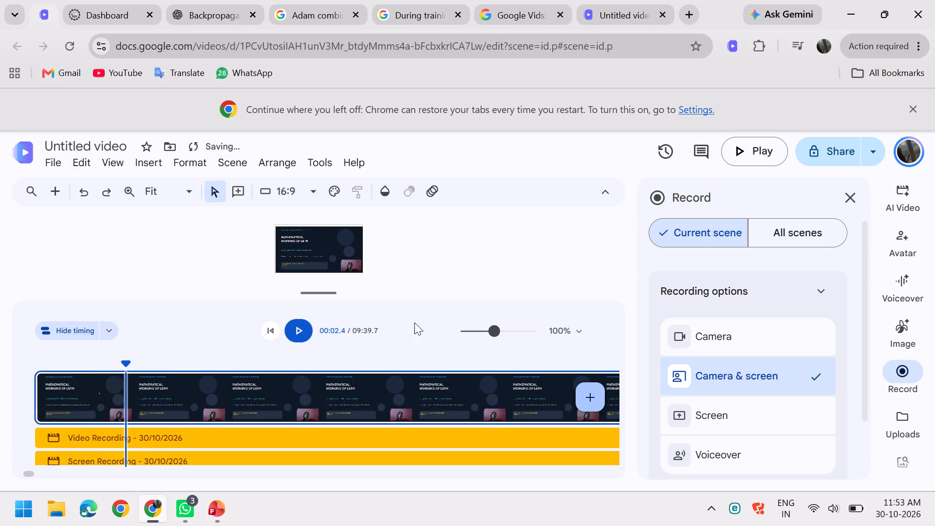
Play the trimmed video from the beginning to check how it opens.
{"action": "left_click_drag", "start_coordinate": [130, 363], "coordinate": [35, 384]}
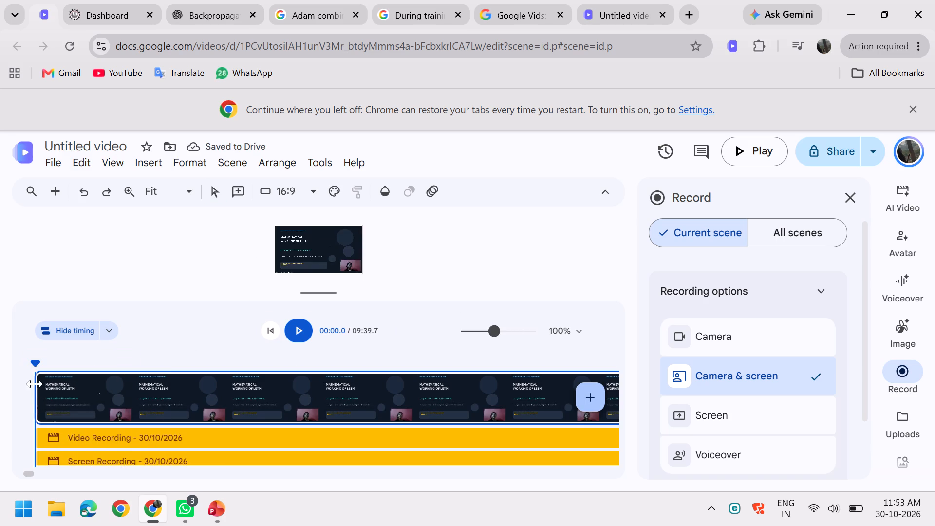
{"action": "left_click", "coordinate": [298, 333]}
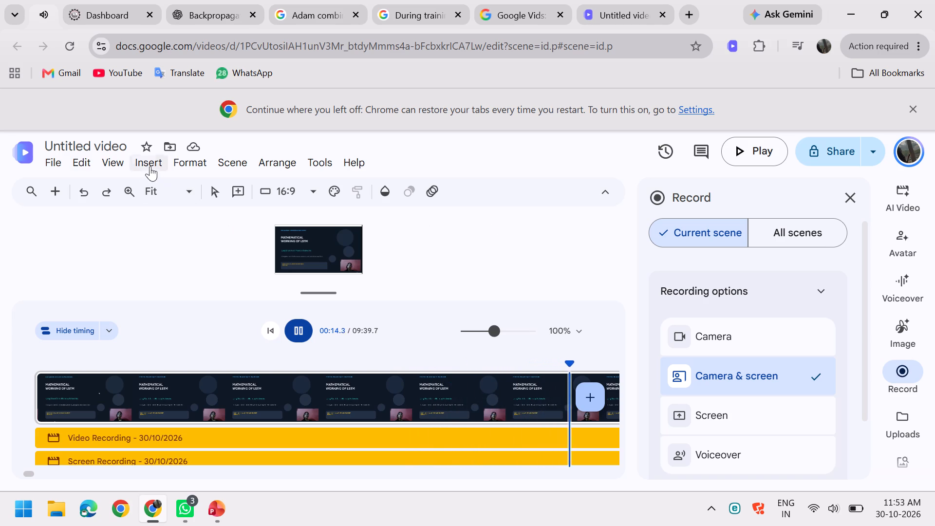
Rename the untitled video as "ALM3_" followed by the ID number.
{"action": "left_click", "coordinate": [77, 146]}
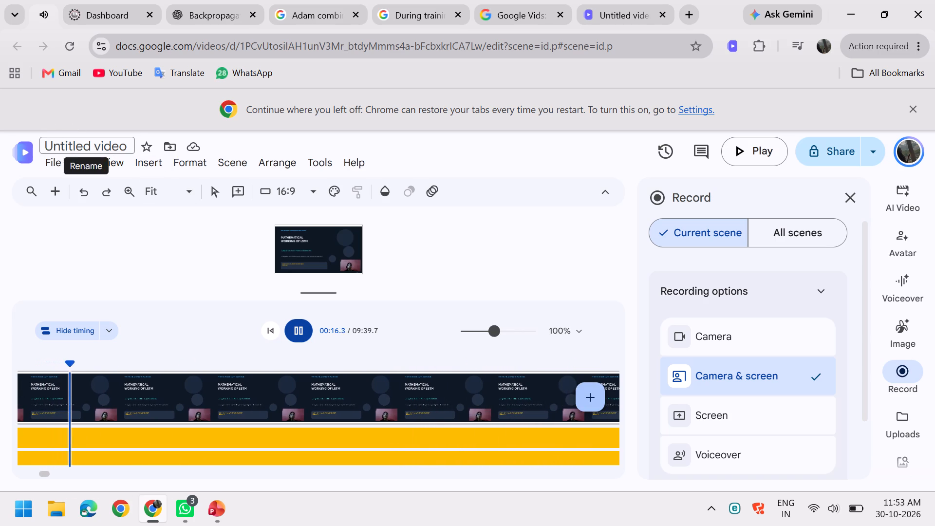
{"action": "left_click", "coordinate": [128, 147]}
{"action": "key", "text": "BackSpace"}
{"action": "key", "text": "BackSpace"}
{"action": "key", "text": "BackSpace"}
{"action": "key", "text": "BackSpace"}
{"action": "key", "text": "BackSpace"}
{"action": "key", "text": "BackSpace"}
{"action": "key", "text": "BackSpace"}
{"action": "key", "text": "BackSpace"}
{"action": "key", "text": "BackSpace"}
{"action": "key", "text": "BackSpace"}
{"action": "key", "text": "BackSpace"}
{"action": "key", "text": "BackSpace"}
{"action": "key", "text": "BackSpace"}
{"action": "key", "text": "BackSpace"}
{"action": "key", "text": "BackSpace"}
{"action": "key", "text": "BackSpace"}
{"action": "key", "text": "BackSpace"}
{"action": "key", "text": "BackSpace"}
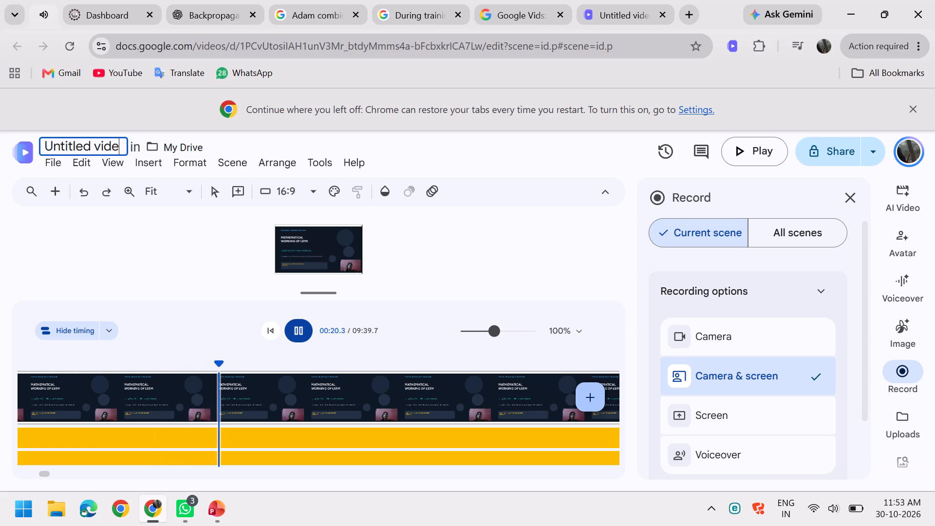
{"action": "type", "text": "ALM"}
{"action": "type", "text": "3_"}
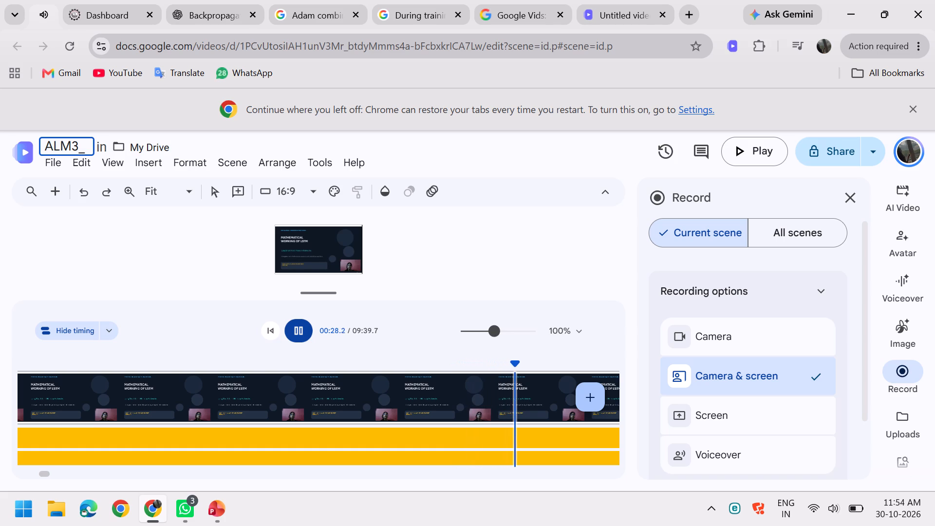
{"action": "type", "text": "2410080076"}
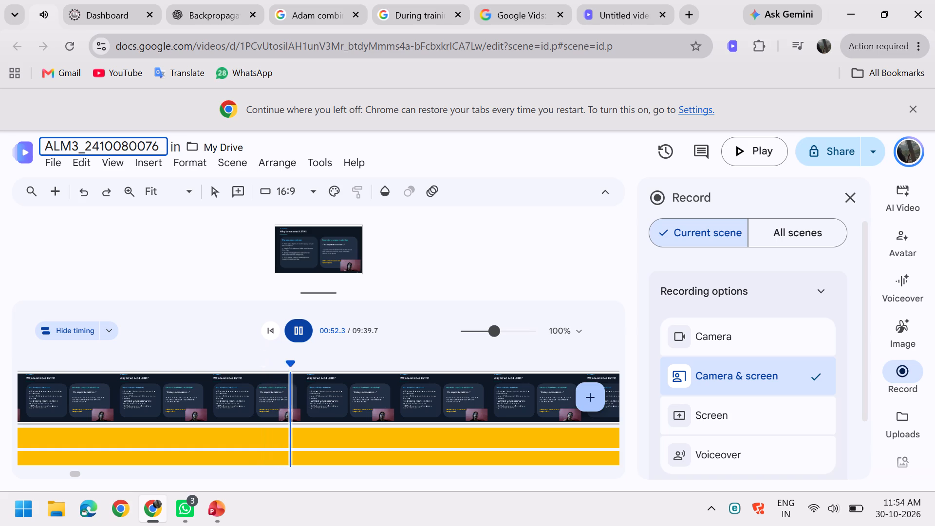
Check the closing seconds of the video and trim its end, bringing the length to 9:37.7.
{"action": "left_click_drag", "start_coordinate": [299, 366], "coordinate": [934, 360]}
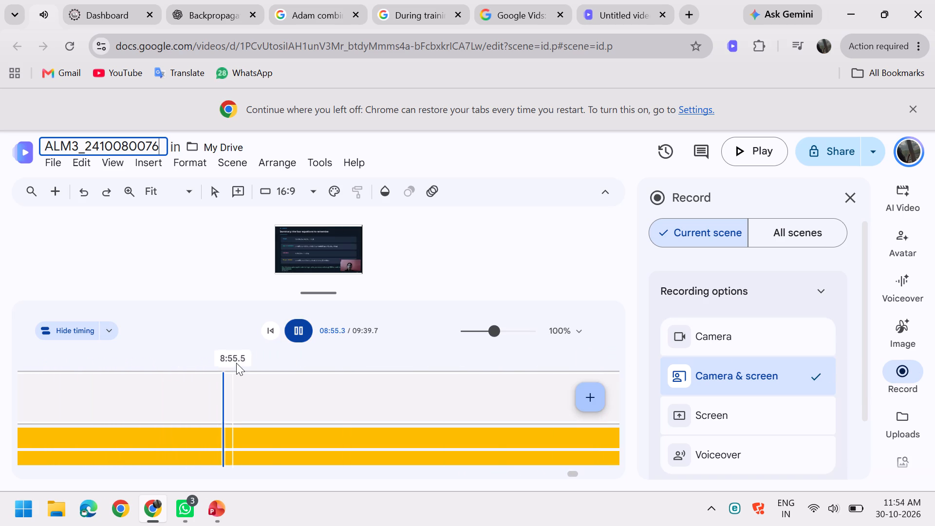
{"action": "left_click_drag", "start_coordinate": [236, 363], "coordinate": [625, 355]}
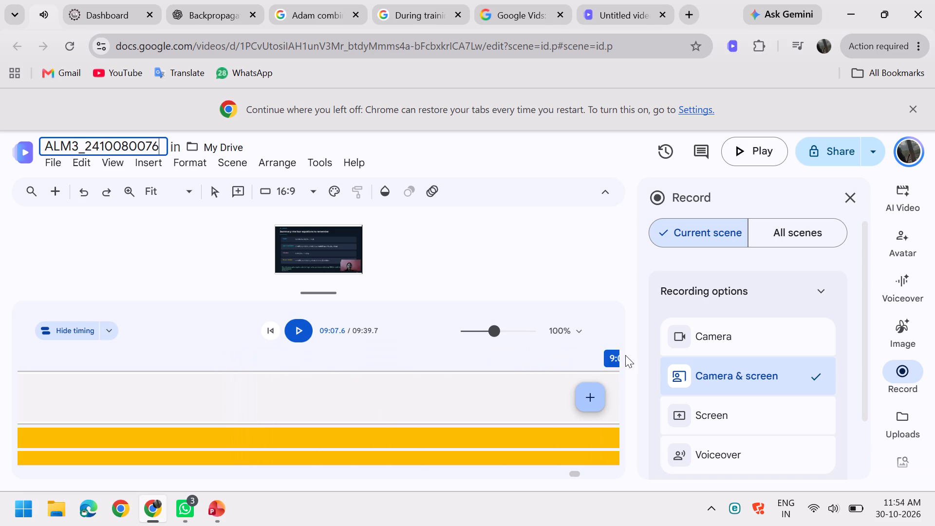
{"action": "left_click_drag", "start_coordinate": [625, 355], "coordinate": [536, 365]}
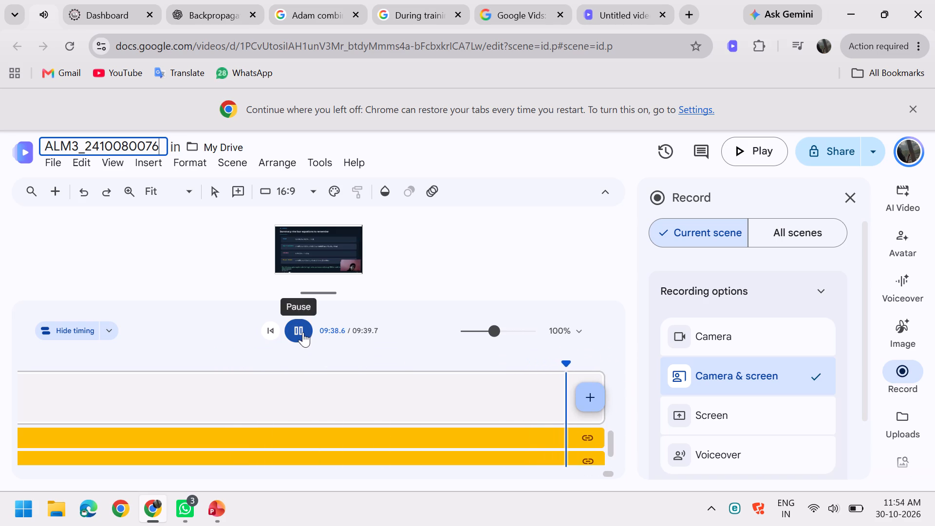
{"action": "left_click", "coordinate": [303, 332]}
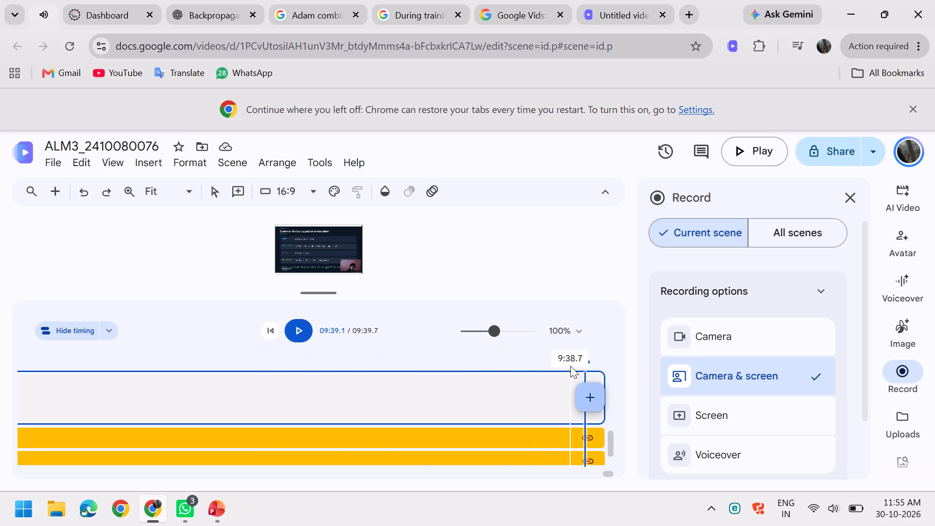
{"action": "left_click_drag", "start_coordinate": [581, 365], "coordinate": [499, 368]}
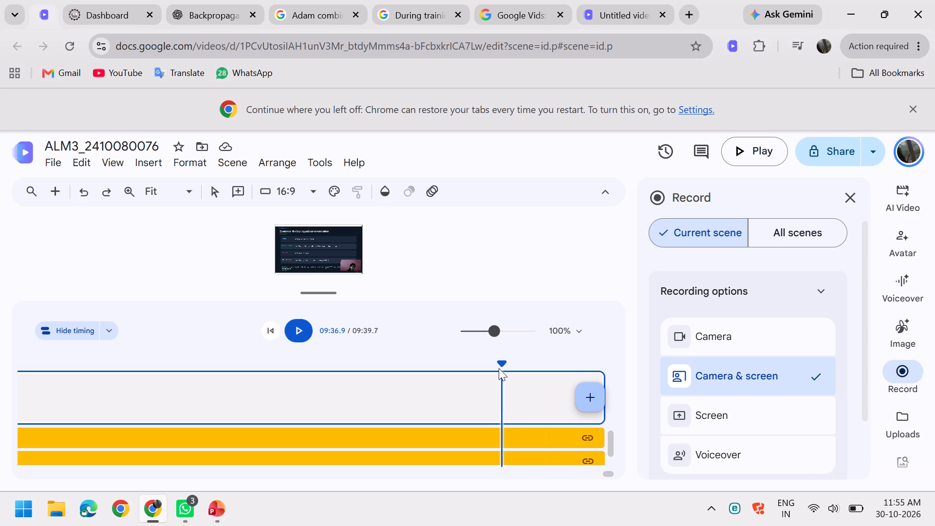
{"action": "left_click", "coordinate": [554, 411]}
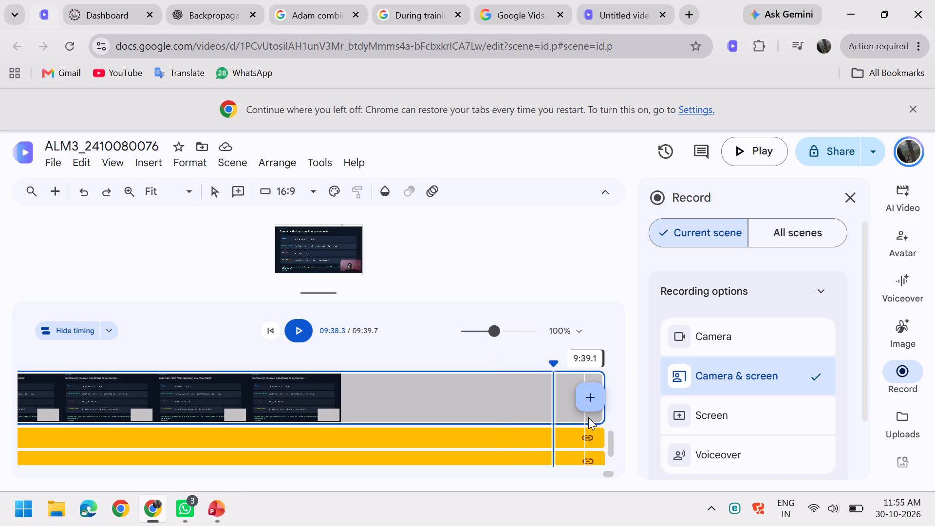
{"action": "left_click_drag", "start_coordinate": [603, 421], "coordinate": [549, 414]}
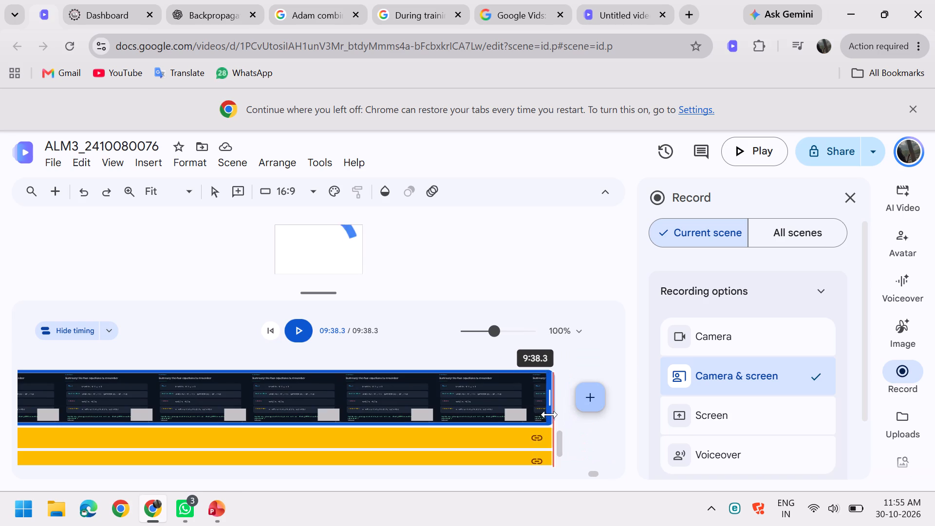
{"action": "left_click_drag", "start_coordinate": [549, 414], "coordinate": [529, 410]}
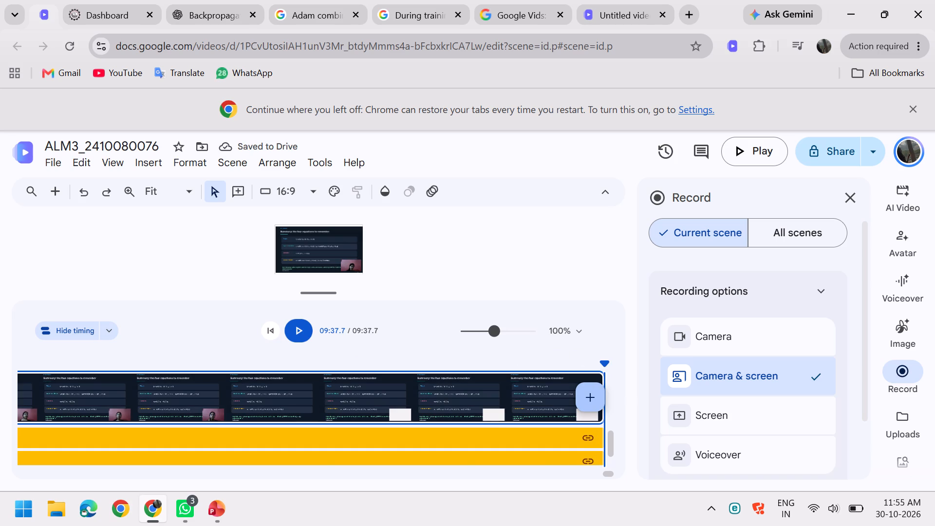
Play the trimmed video from about 9:30 to check how it ends.
{"action": "left_click_drag", "start_coordinate": [600, 364], "coordinate": [318, 367]}
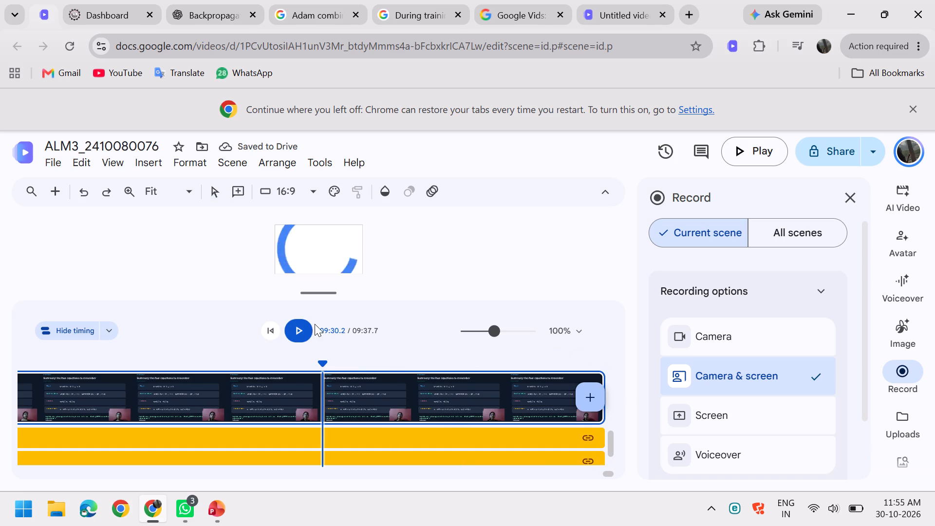
{"action": "left_click", "coordinate": [299, 331]}
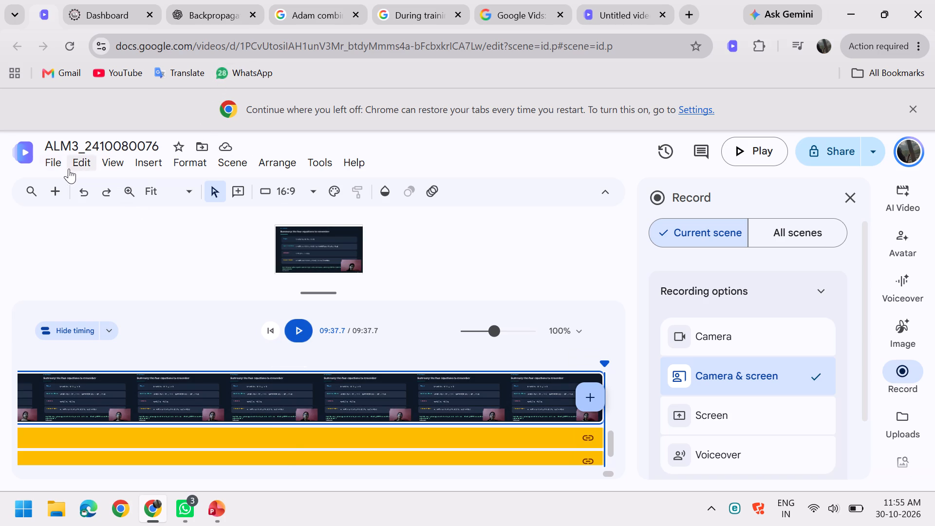
Export the finished video to Google Drive.
{"action": "left_click", "coordinate": [53, 169]}
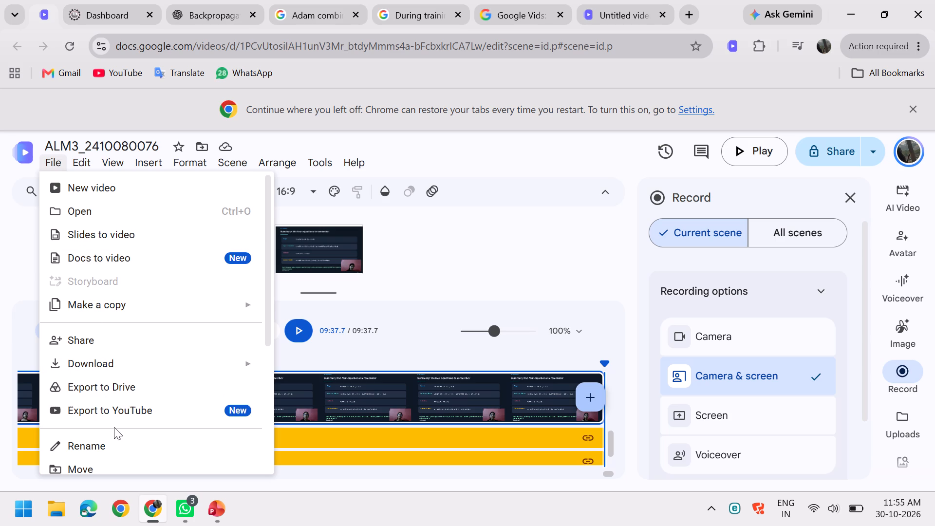
{"action": "scroll", "coordinate": [114, 428], "scroll_direction": "down", "scroll_amount": 1}
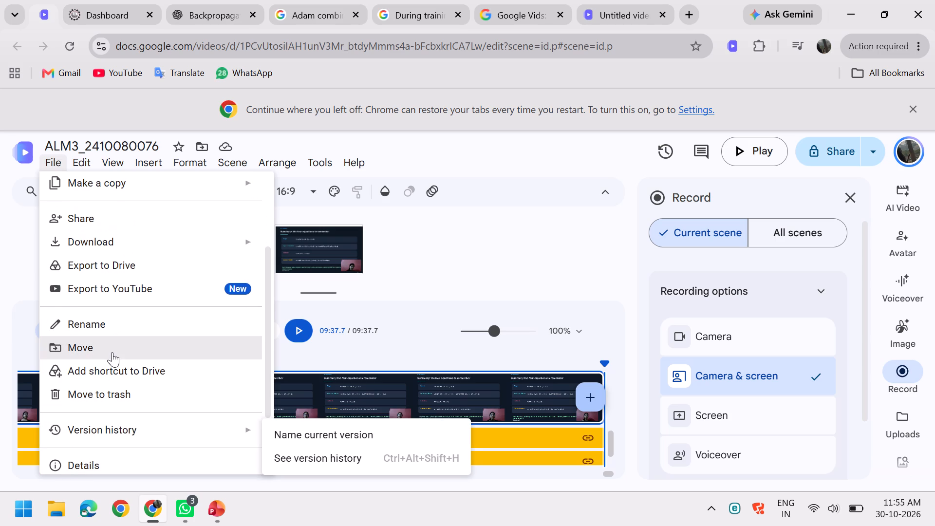
{"action": "left_click", "coordinate": [133, 262]}
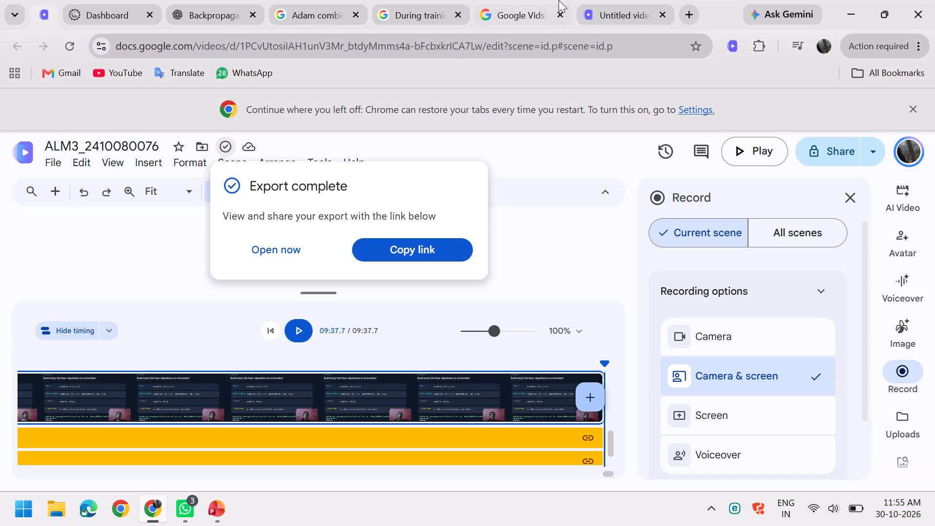
Open Google Drive in a new browser tab.
{"action": "left_click", "coordinate": [693, 9]}
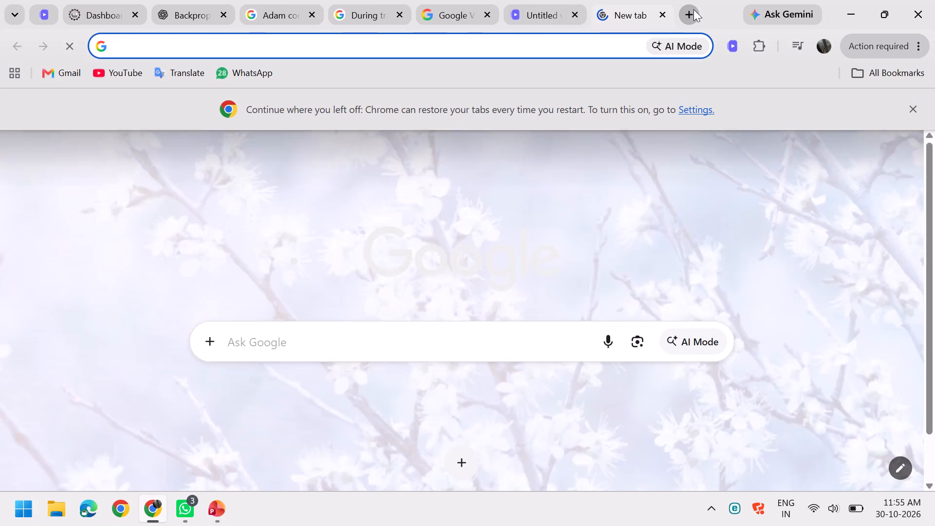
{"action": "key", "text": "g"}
{"action": "key", "text": "BackSpace"}
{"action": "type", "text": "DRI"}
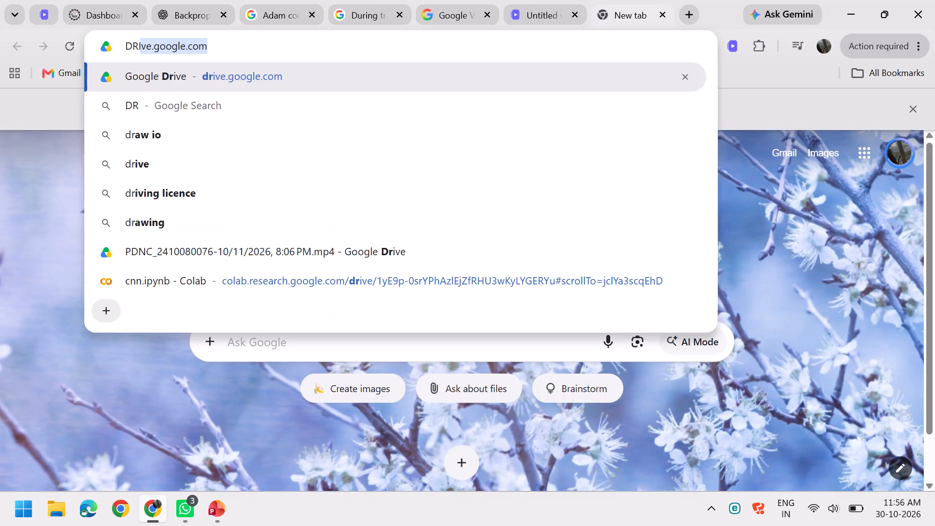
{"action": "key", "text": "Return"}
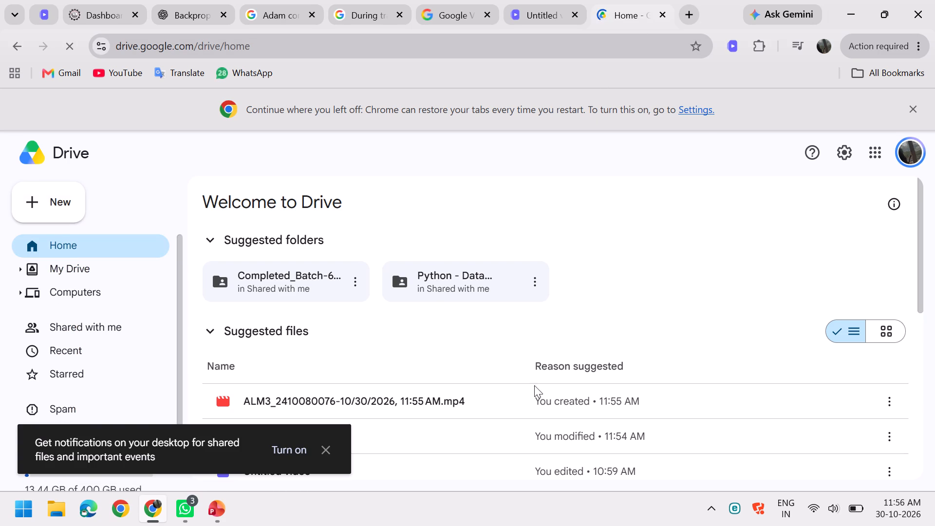
Rename the exported MP4 by removing the date and time, leaving "ALM3_" followed by the ID number and the .mp4 extension.
{"action": "left_click", "coordinate": [855, 405]}
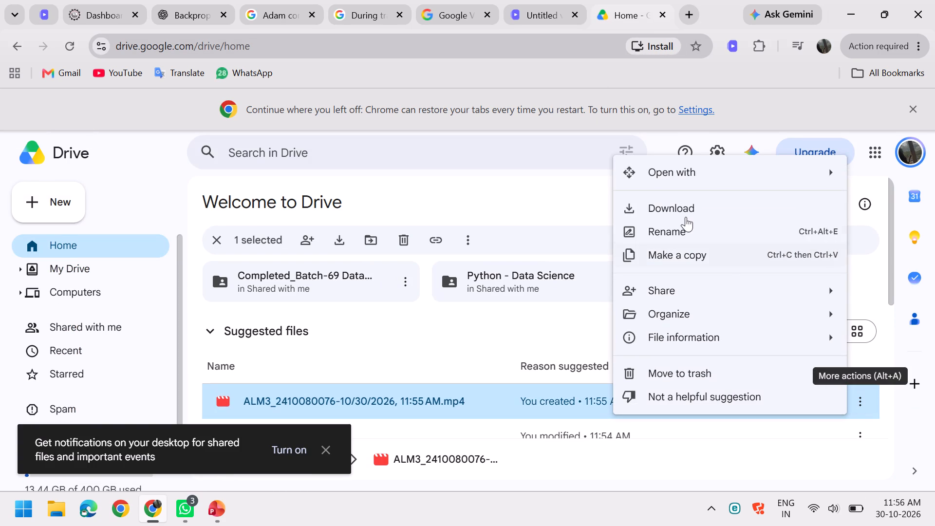
{"action": "left_click", "coordinate": [684, 229]}
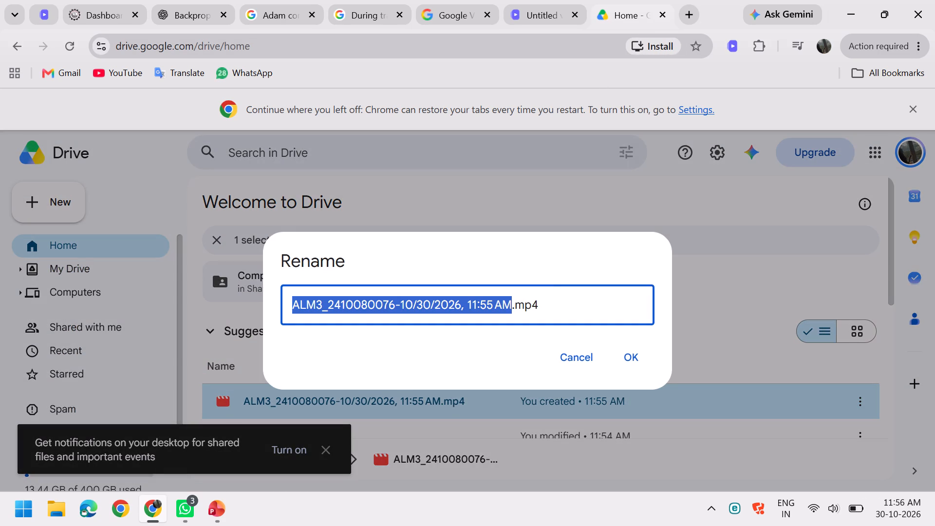
{"action": "left_click", "coordinate": [510, 303]}
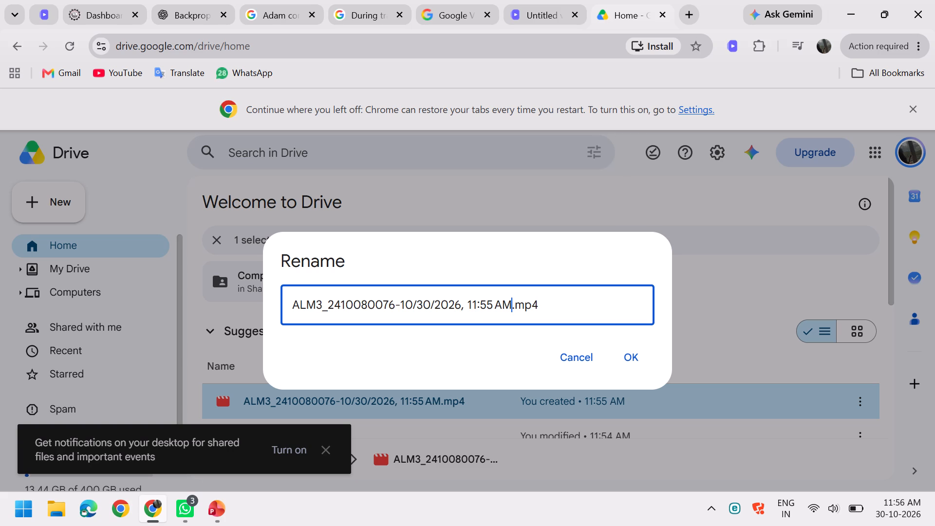
{"action": "key", "text": "BackSpace"}
{"action": "key", "text": "BackSpace"}
{"action": "key", "text": "BackSpace"}
{"action": "key", "text": "BackSpace"}
{"action": "key", "text": "BackSpace"}
{"action": "key", "text": "BackSpace"}
{"action": "key", "text": "BackSpace"}
{"action": "key", "text": "BackSpace"}
{"action": "key", "text": "BackSpace"}
{"action": "key", "text": "BackSpace"}
{"action": "key", "text": "BackSpace"}
{"action": "key", "text": "BackSpace"}
{"action": "key", "text": "BackSpace"}
{"action": "key", "text": "BackSpace"}
{"action": "key", "text": "BackSpace"}
{"action": "key", "text": "BackSpace"}
{"action": "key", "text": "BackSpace"}
{"action": "key", "text": "BackSpace"}
{"action": "key", "text": "BackSpace"}
{"action": "key", "text": "BackSpace"}
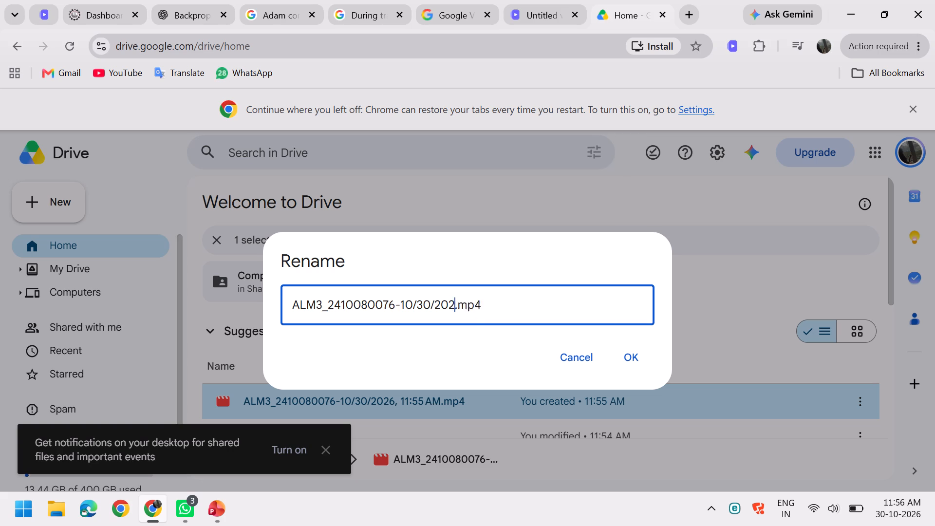
{"action": "key", "text": "Return"}
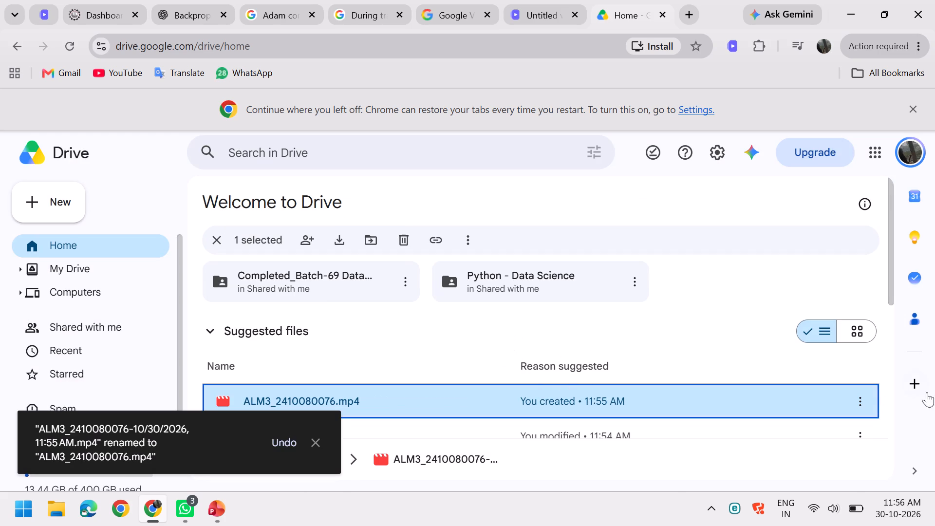
Copy the share link of the renamed ALM3 video file.
{"action": "left_click", "coordinate": [862, 404]}
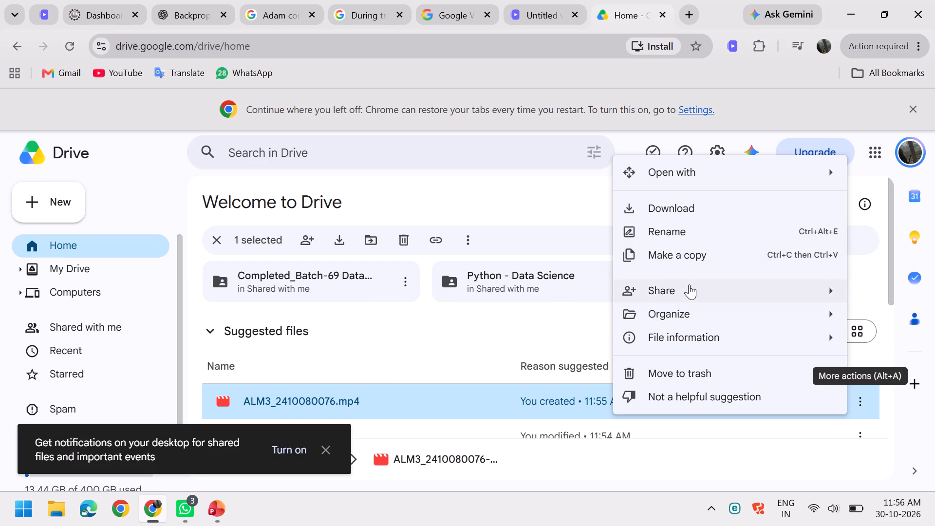
{"action": "left_click", "coordinate": [593, 319]}
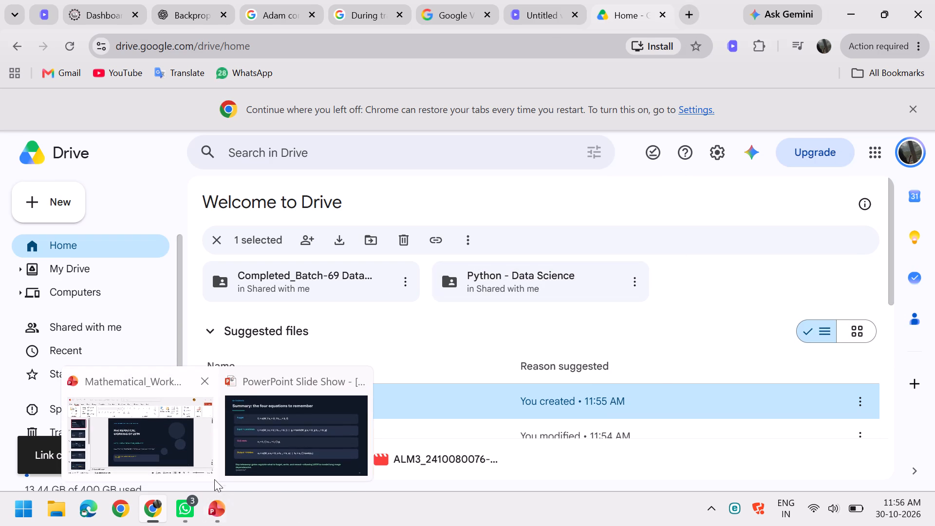
Switch to the Mathematical_Working_of_LSTM deck in PowerPoint and paste the copied video link after "DRIVE LINK:" on the title slide.
{"action": "left_click", "coordinate": [186, 432]}
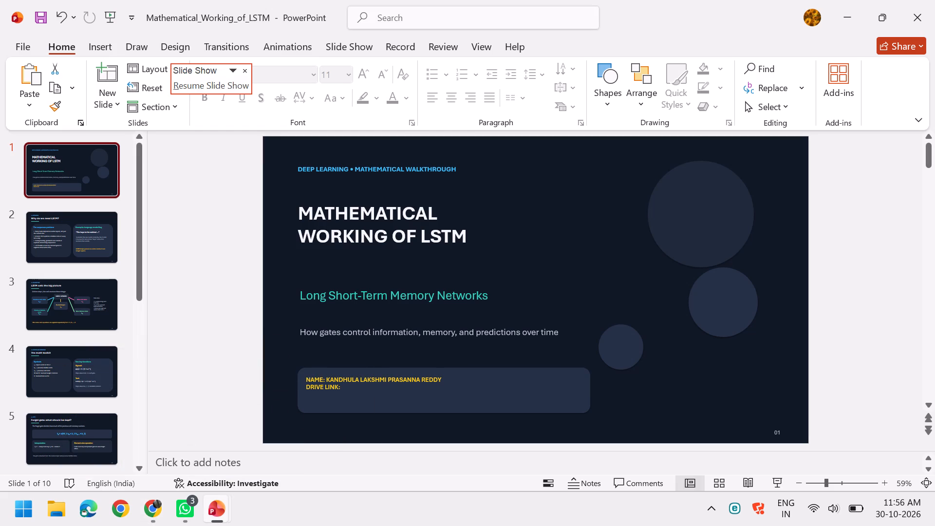
{"action": "left_click", "coordinate": [365, 392]}
{"action": "left_click", "coordinate": [350, 388]}
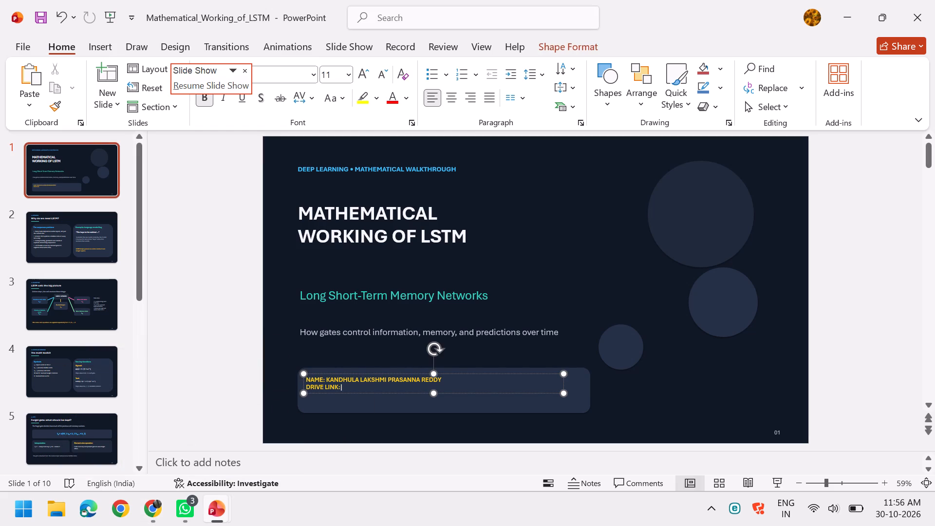
{"action": "key", "text": "ctrl+v"}
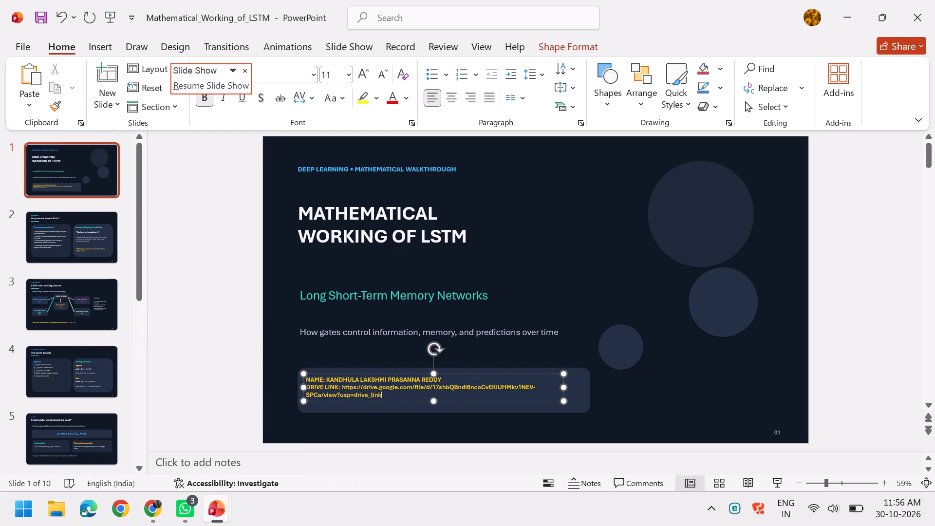
Insert two spaces between the "DRIVE LINK:" label and the pasted link, then deselect the text box.
{"action": "left_click", "coordinate": [349, 387]}
{"action": "left_click", "coordinate": [339, 383]}
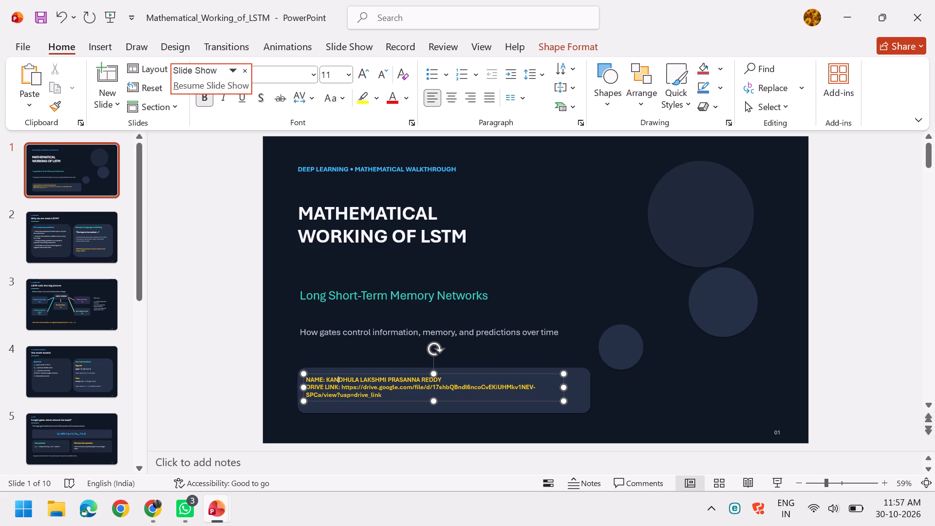
{"action": "left_click", "coordinate": [340, 387]}
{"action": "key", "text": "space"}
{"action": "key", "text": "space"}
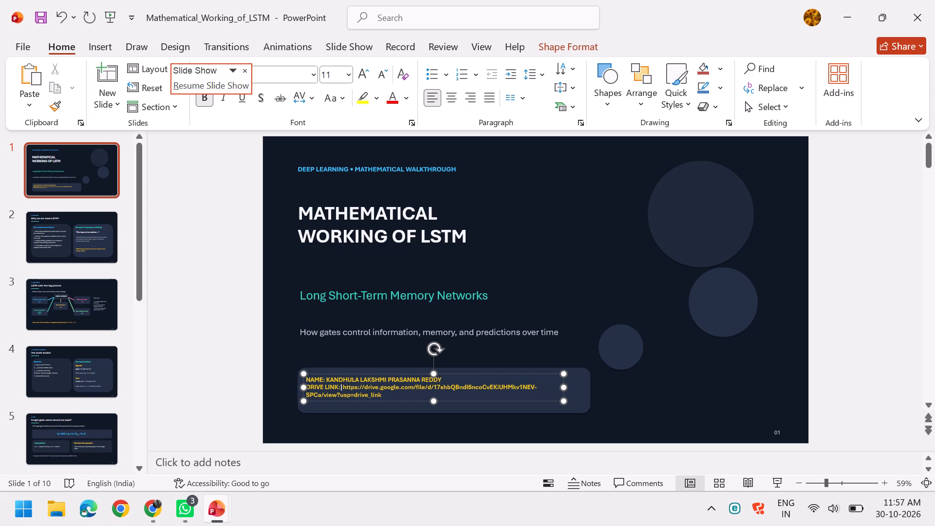
{"action": "left_click", "coordinate": [387, 386]}
{"action": "left_click", "coordinate": [386, 386]}
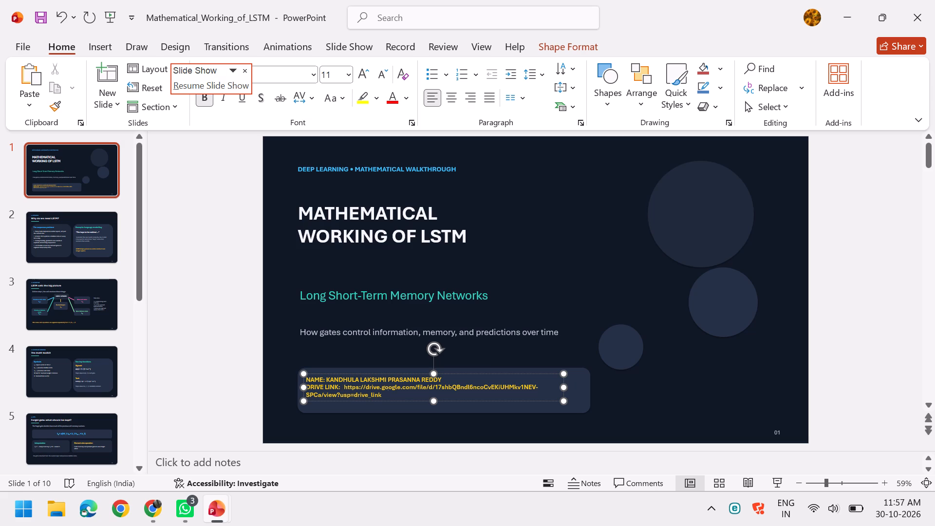
{"action": "left_click", "coordinate": [571, 331]}
{"action": "left_click", "coordinate": [399, 386]}
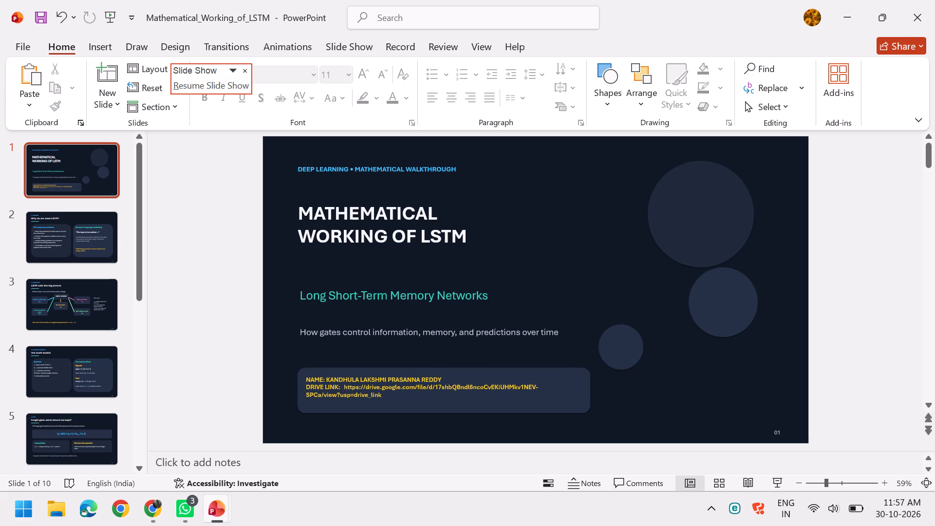
{"action": "left_click", "coordinate": [586, 273]}
Switch to Google Drive in Chrome, preview the start of the renamed ALM3 video, and close the preview.
{"action": "left_click", "coordinate": [172, 451]}
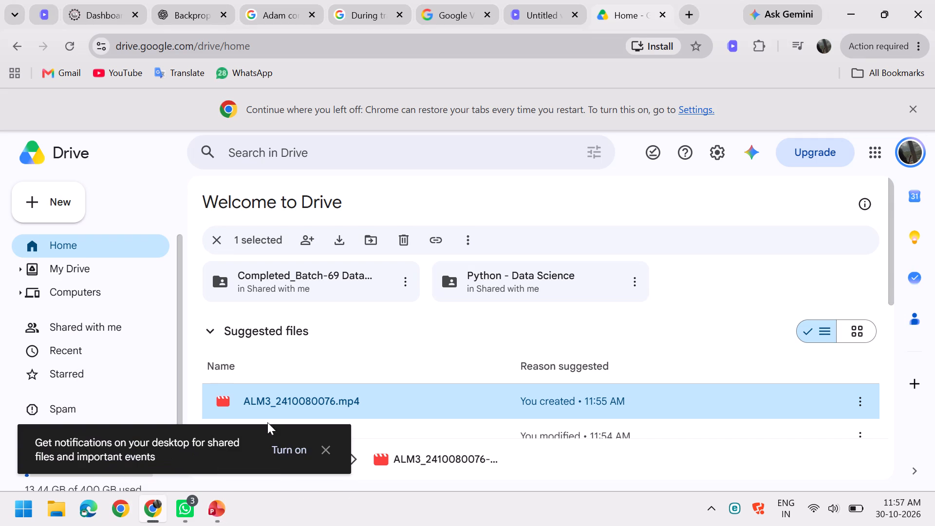
{"action": "double_click", "coordinate": [336, 400]}
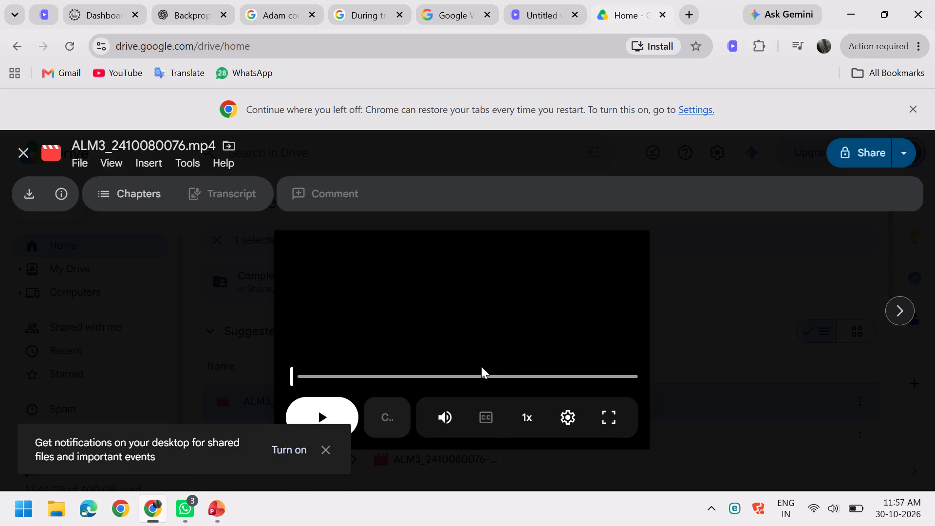
{"action": "left_click", "coordinate": [322, 414]}
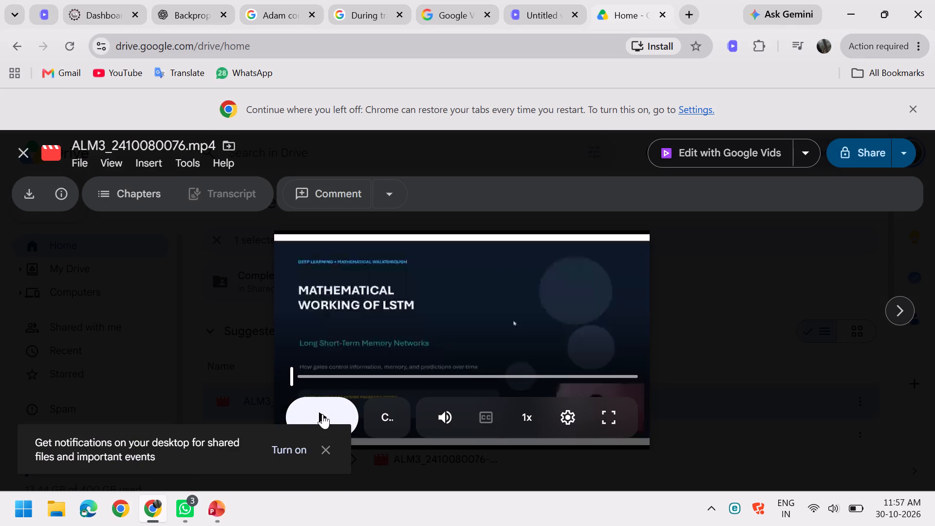
{"action": "left_click", "coordinate": [322, 414]}
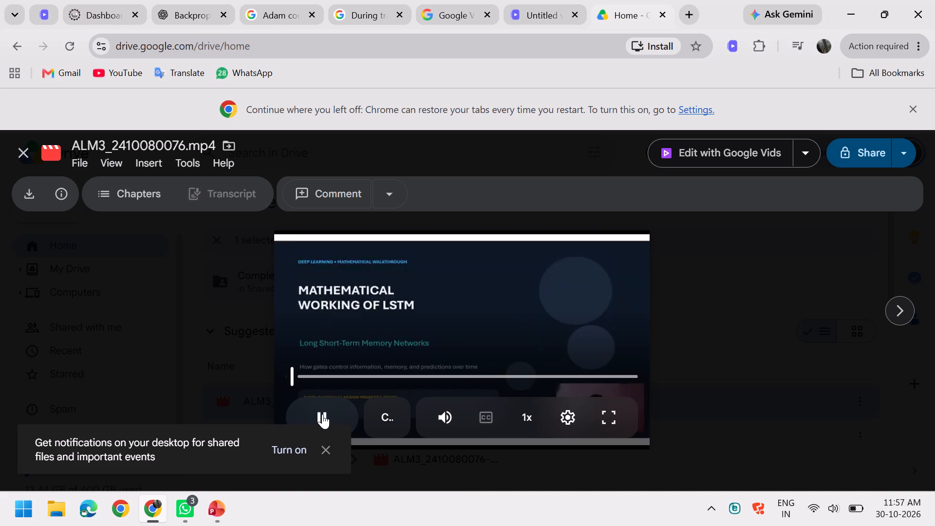
{"action": "left_click", "coordinate": [300, 415]}
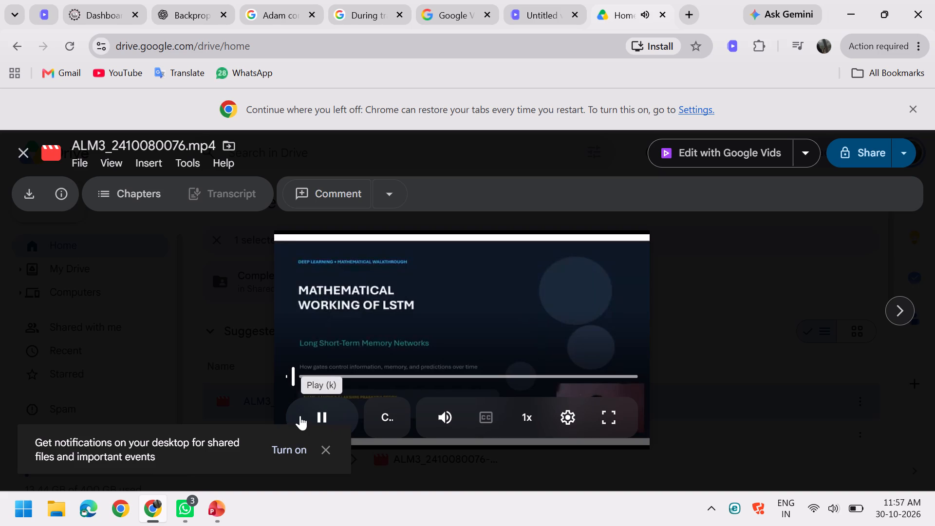
{"action": "left_click", "coordinate": [30, 156]}
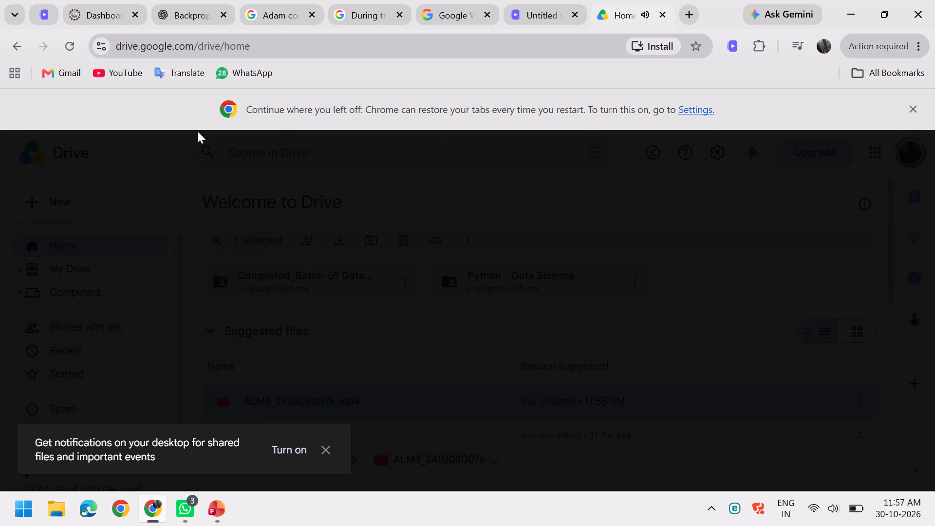
Share the ALM3 video with General access set to Anyone with the link, with Viewer permission.
{"action": "left_click", "coordinate": [856, 408]}
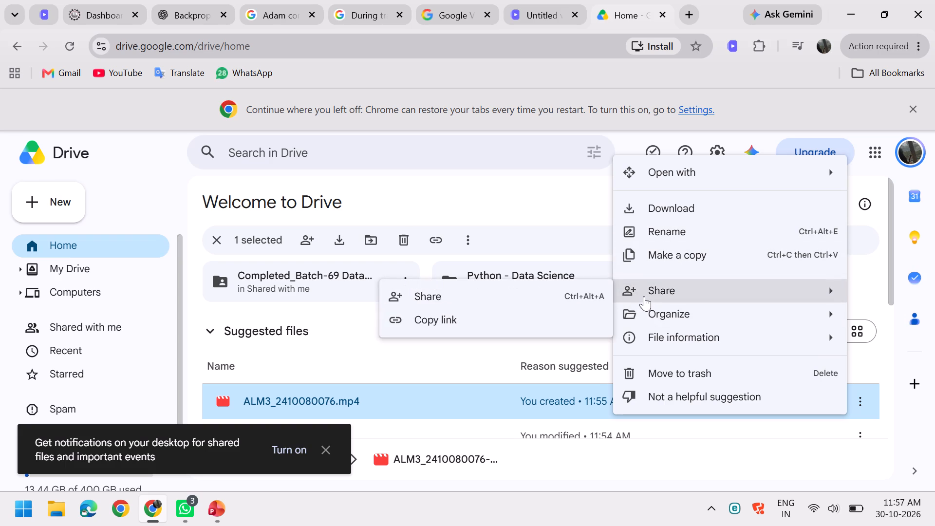
{"action": "left_click", "coordinate": [581, 297]}
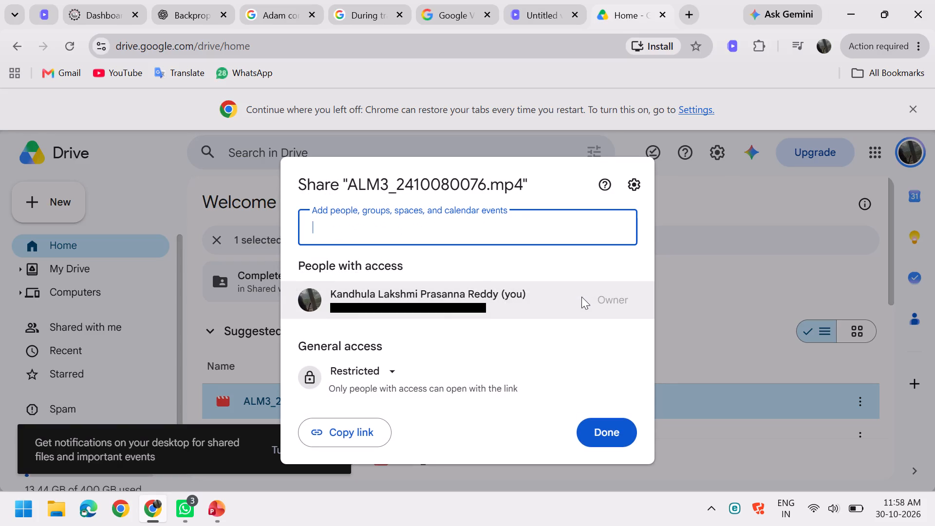
{"action": "left_click", "coordinate": [556, 380]}
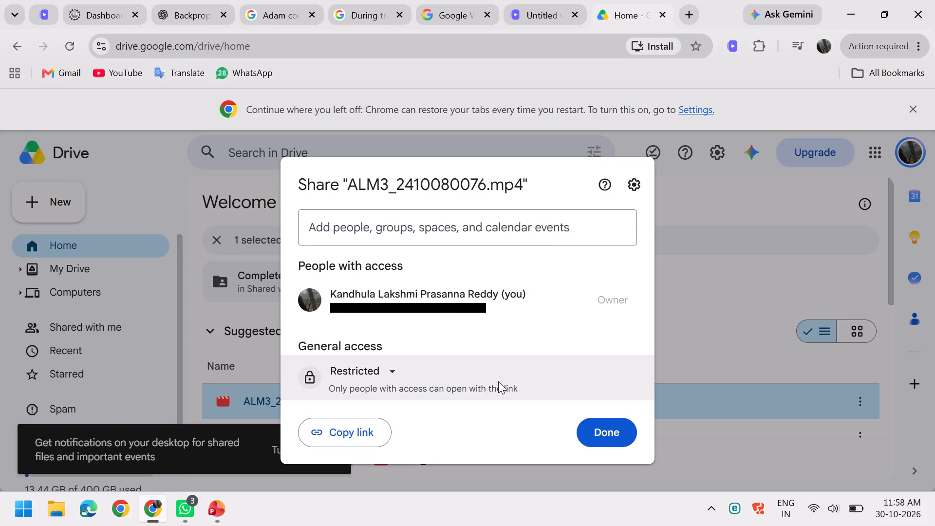
{"action": "left_click", "coordinate": [383, 364]}
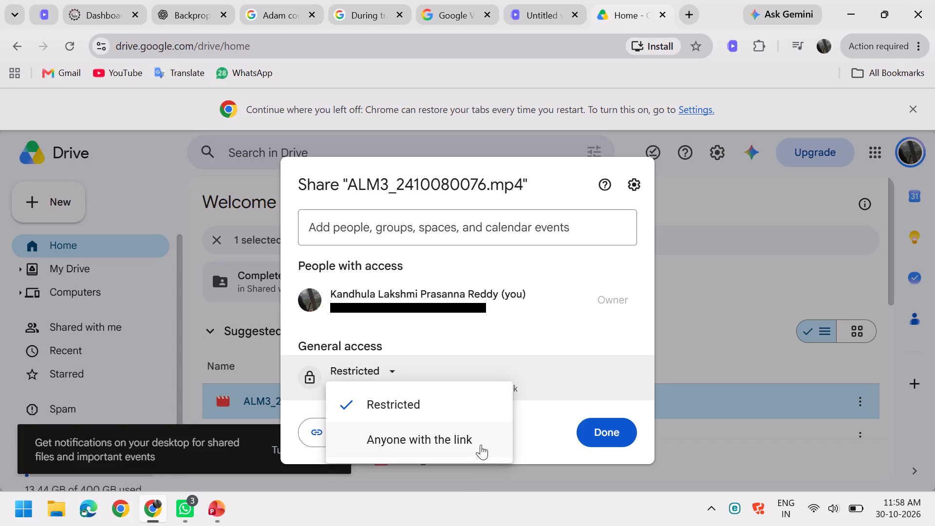
{"action": "left_click", "coordinate": [483, 428]}
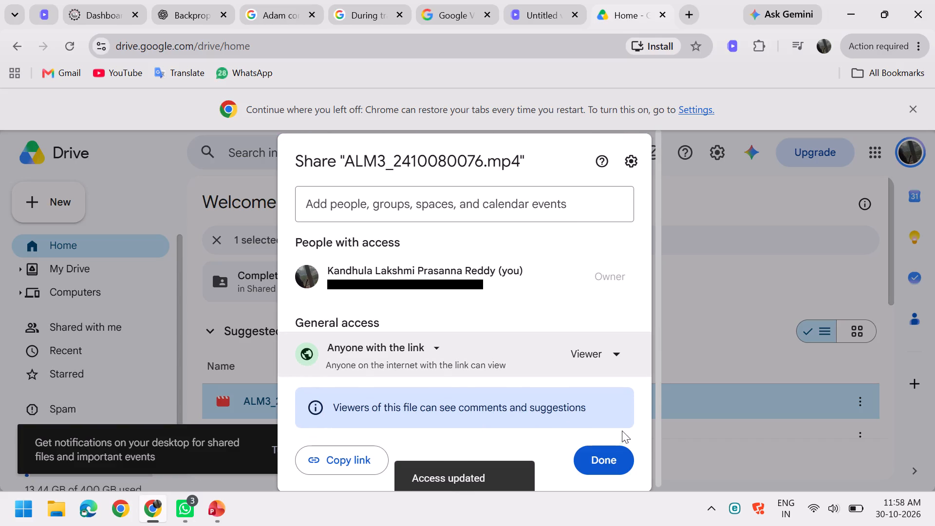
{"action": "left_click", "coordinate": [626, 460]}
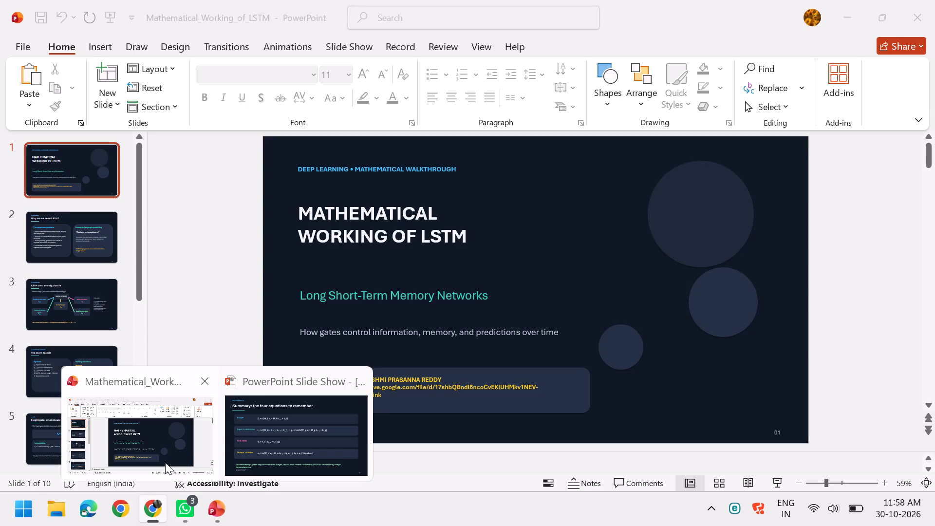
Switch to the Mathematical_Working_of_LSTM deck in PowerPoint and review the drive link text on the title slide and the slide thumbnails.
{"action": "left_click", "coordinate": [165, 462]}
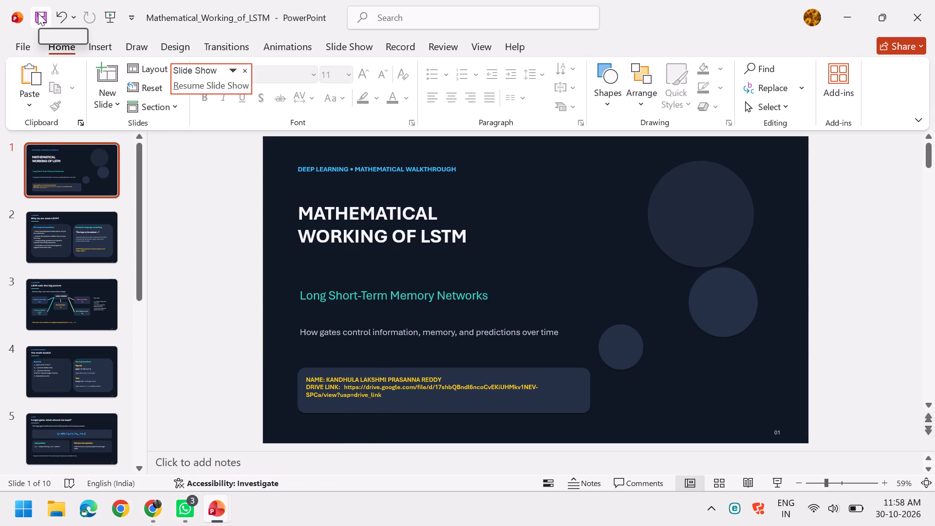
{"action": "left_click", "coordinate": [343, 389]}
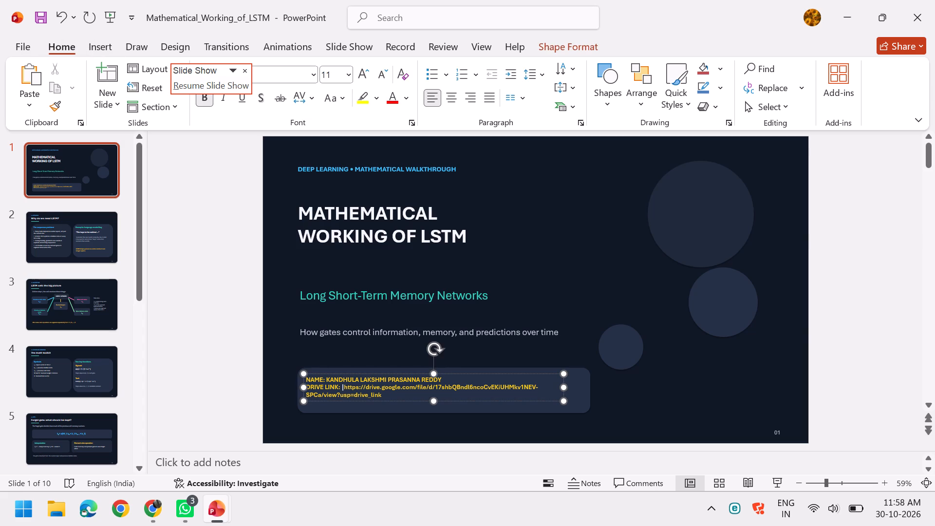
{"action": "left_click_drag", "start_coordinate": [343, 389], "coordinate": [389, 390]}
{"action": "left_click", "coordinate": [386, 389]}
{"action": "scroll", "coordinate": [61, 178], "scroll_direction": "down", "scroll_amount": 7}
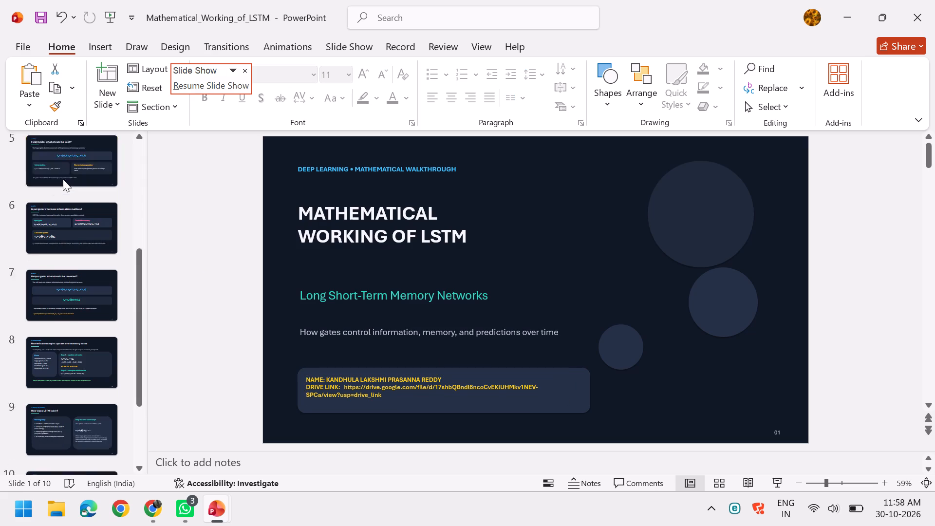
{"action": "scroll", "coordinate": [63, 179], "scroll_direction": "down", "scroll_amount": 9}
{"action": "scroll", "coordinate": [63, 179], "scroll_direction": "up", "scroll_amount": 3}
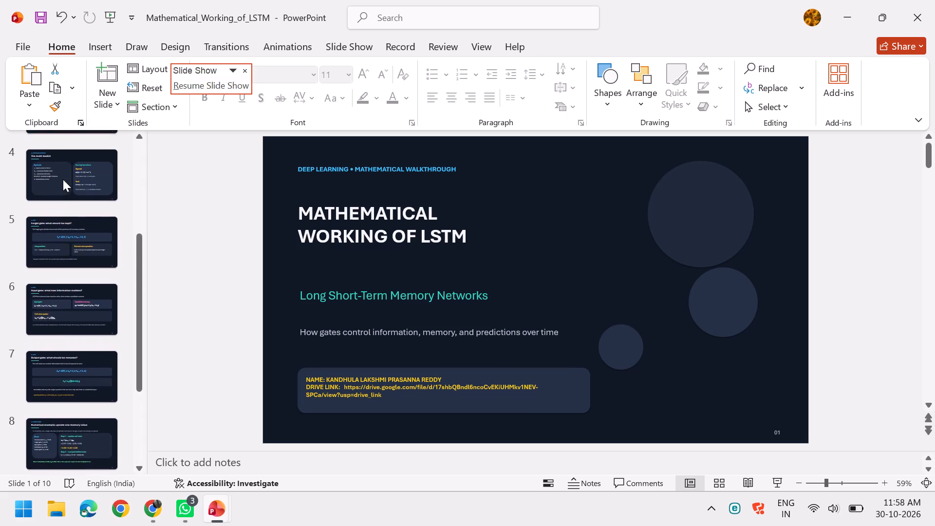
{"action": "scroll", "coordinate": [63, 179], "scroll_direction": "up", "scroll_amount": 5}
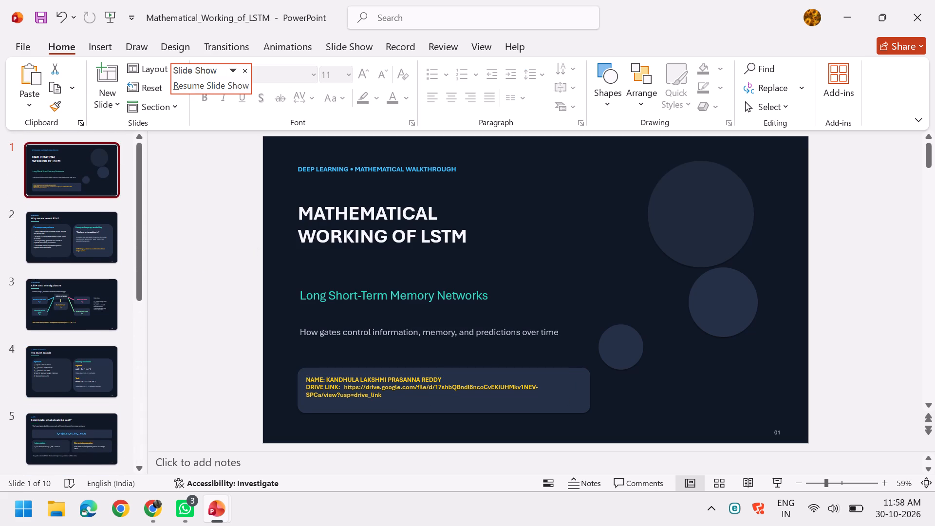
Add a "ROLL NO:" line with the student's roll number below the name in the title slide's text box.
{"action": "left_click", "coordinate": [449, 378]}
{"action": "key", "text": "Return"}
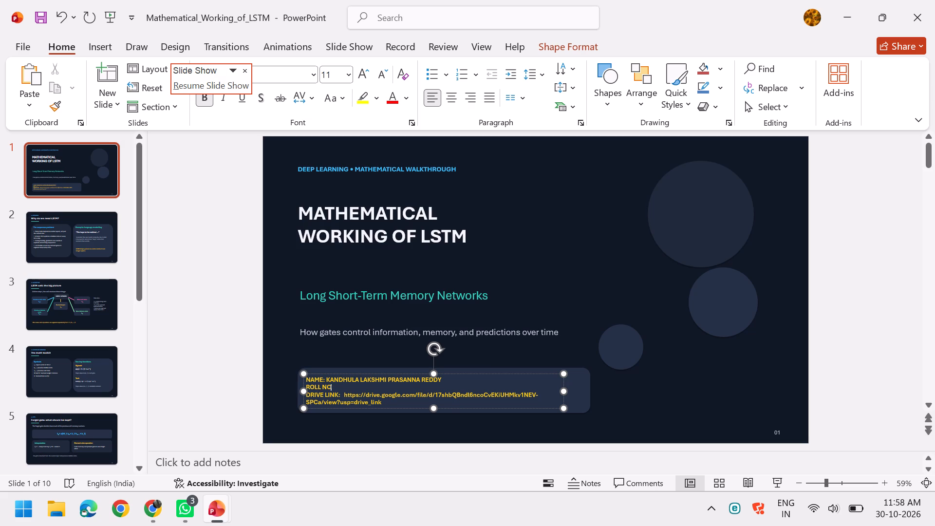
Complete the "ROLL NO:" line on the title slide with the student's roll number and save the presentation.
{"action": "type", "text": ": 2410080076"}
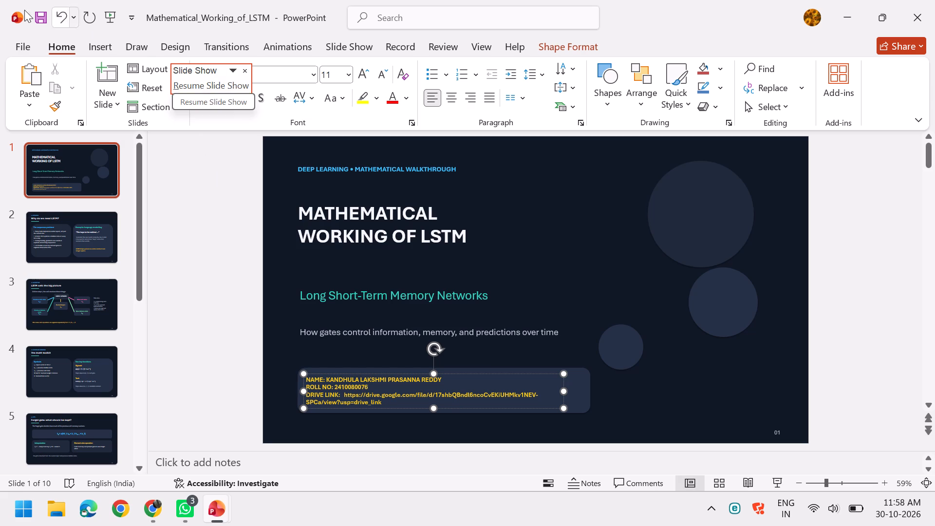
{"action": "left_click", "coordinate": [39, 19]}
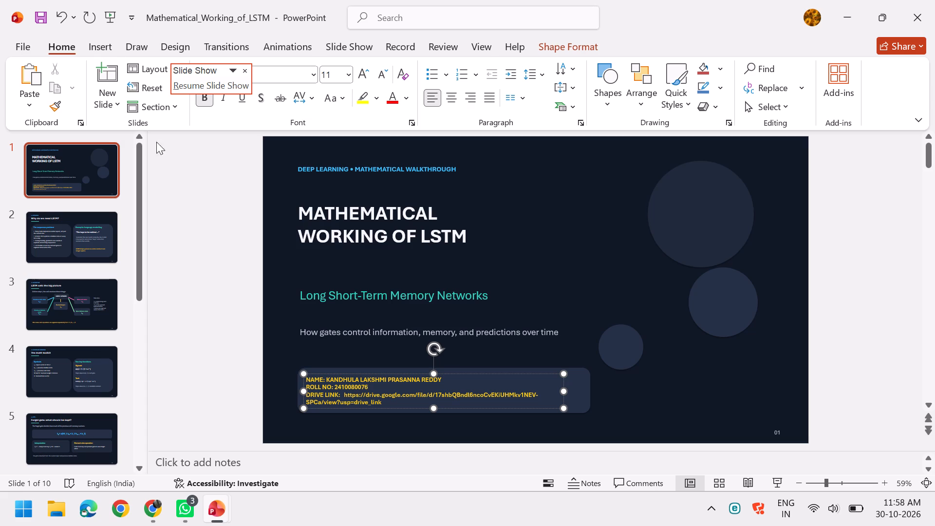
Switch to File Explorer, check the Downloads folder for the saved presentation, and minimize the window.
{"action": "left_click", "coordinate": [58, 500]}
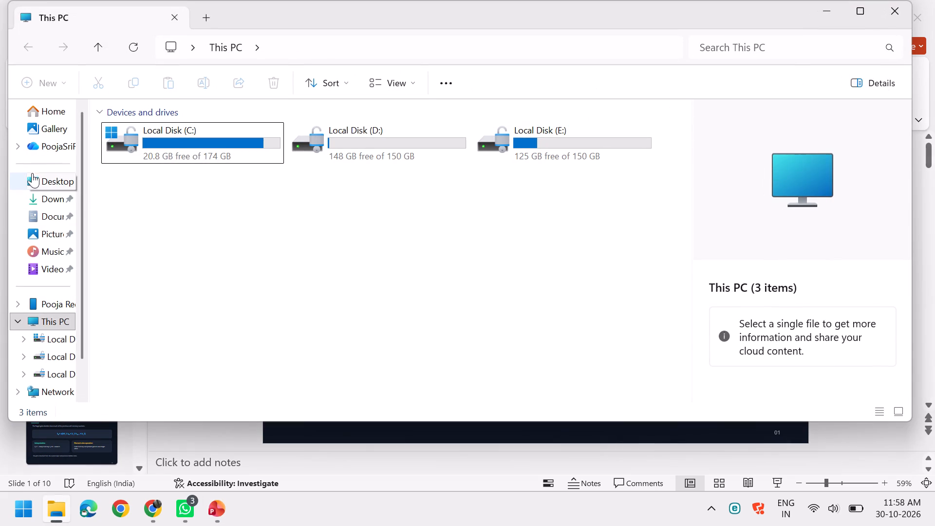
{"action": "left_click", "coordinate": [36, 198]}
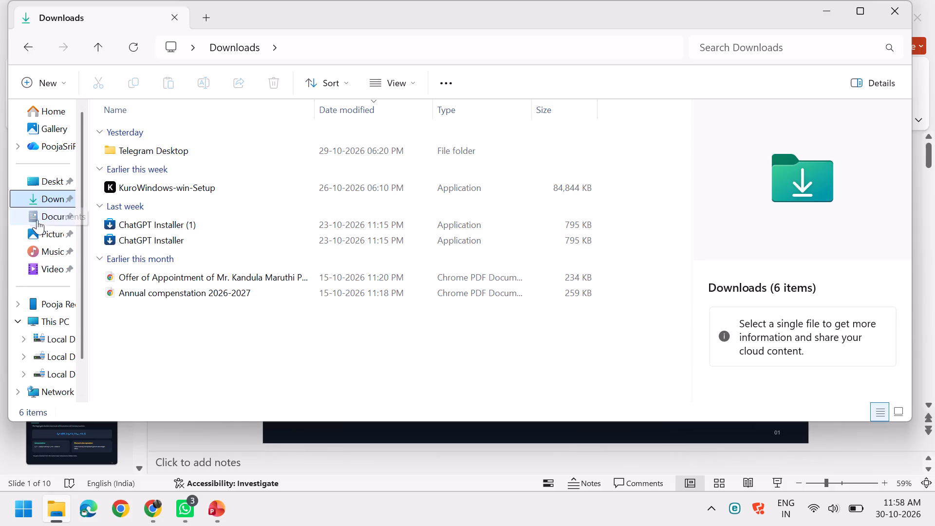
{"action": "left_click", "coordinate": [817, 17]}
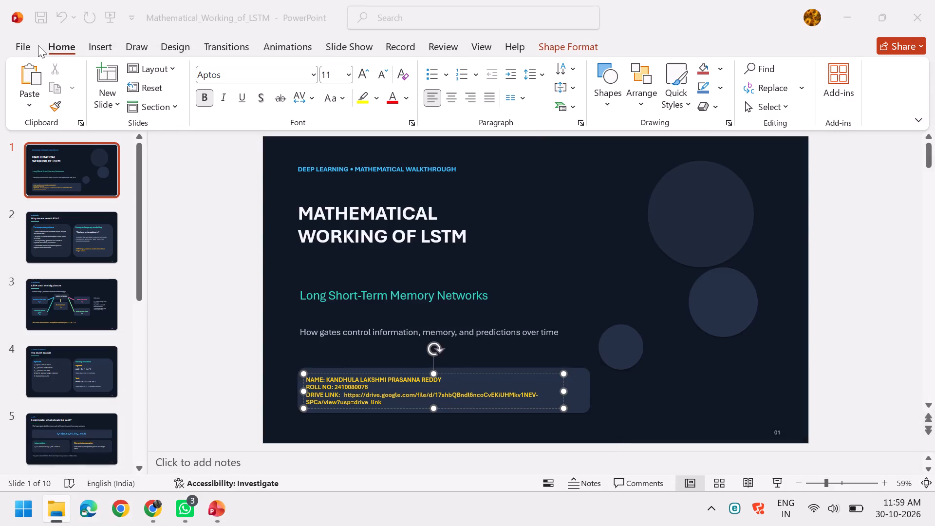
Back in PowerPoint, save a copy of the Mathematical_Working_of_LSTM presentation to the Downloads folder on this PC.
{"action": "left_click", "coordinate": [38, 45]}
{"action": "left_click", "coordinate": [33, 52]}
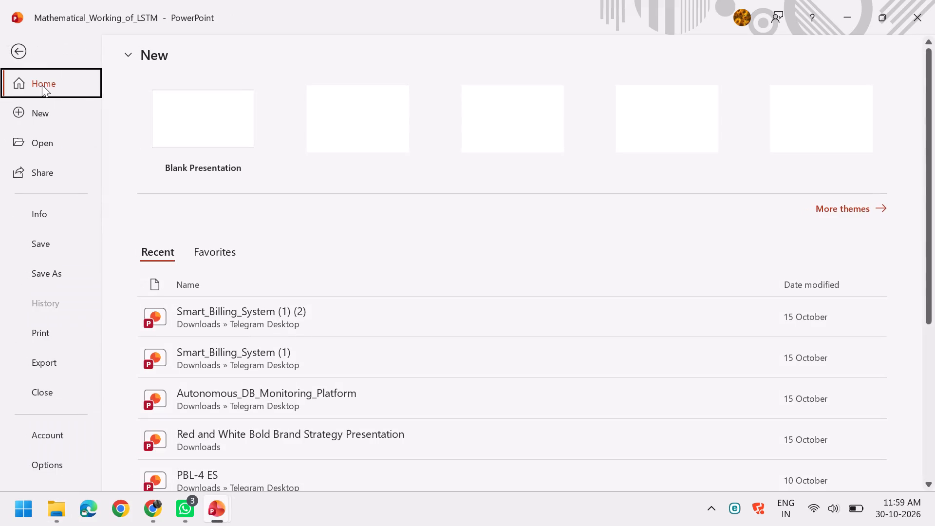
{"action": "left_click", "coordinate": [61, 278]}
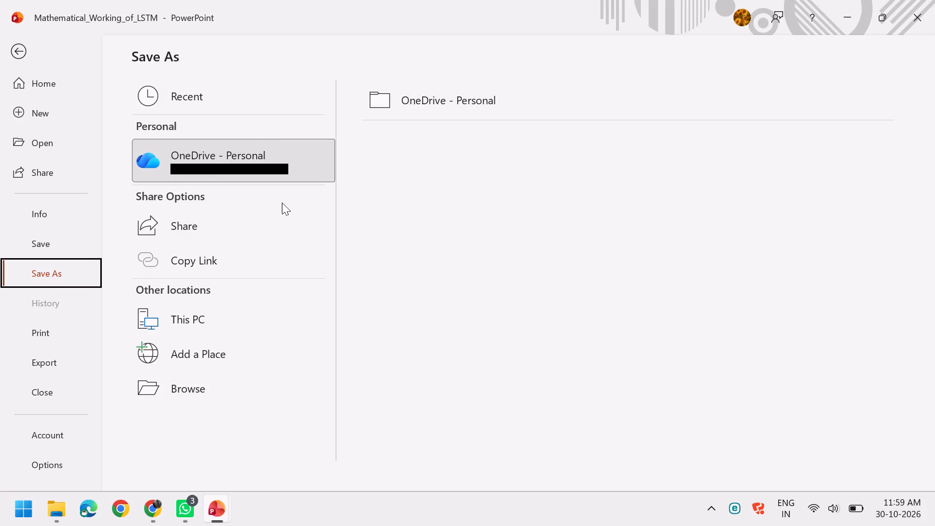
{"action": "left_click", "coordinate": [196, 314]}
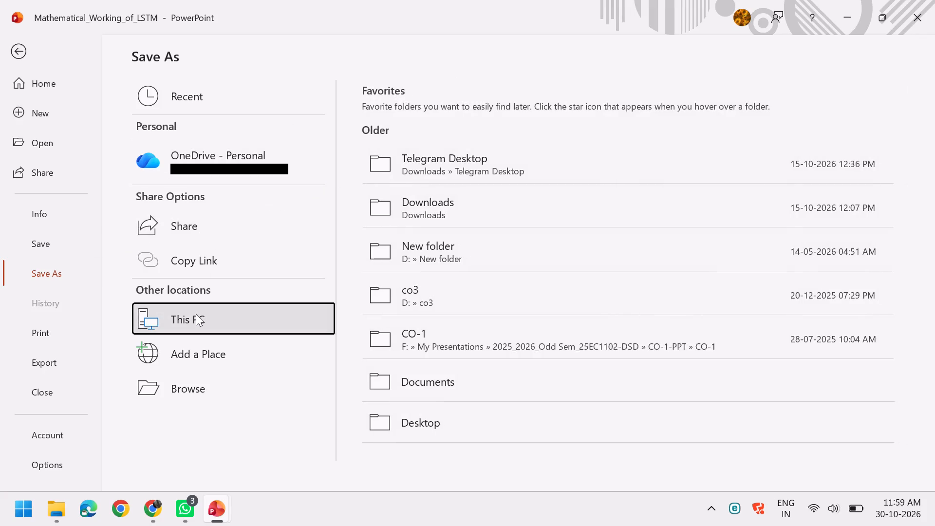
{"action": "left_click", "coordinate": [454, 201]}
{"action": "left_click", "coordinate": [454, 201]}
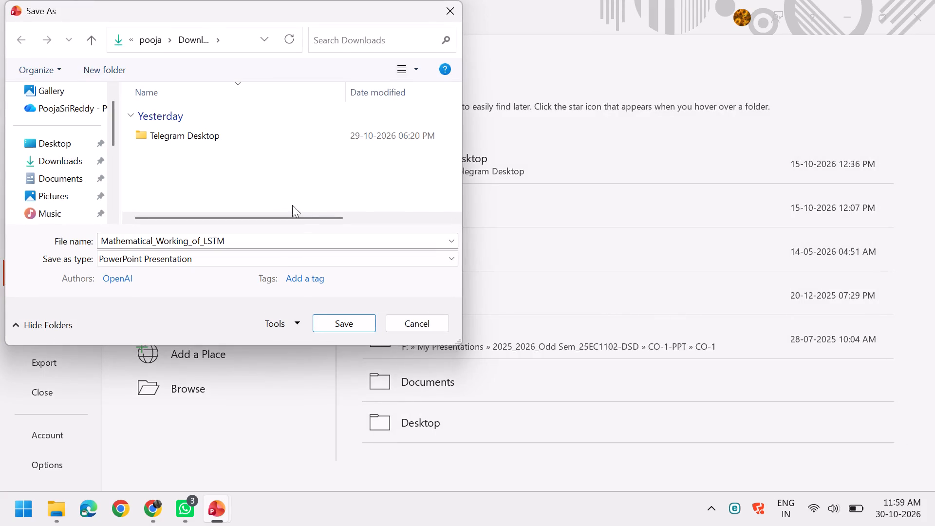
Save the deck as a PowerPoint Presentation in Downloads, named with the roll number followed by "_ALM3".
{"action": "left_click", "coordinate": [291, 239]}
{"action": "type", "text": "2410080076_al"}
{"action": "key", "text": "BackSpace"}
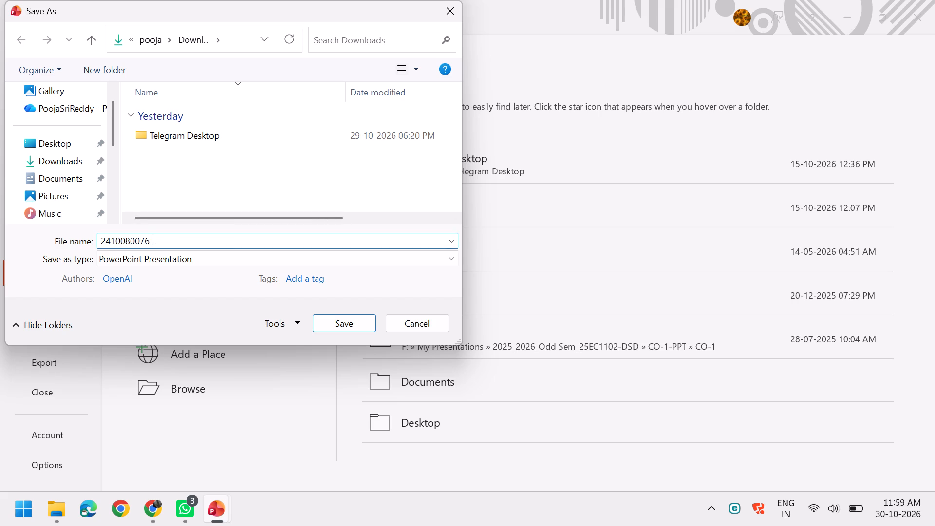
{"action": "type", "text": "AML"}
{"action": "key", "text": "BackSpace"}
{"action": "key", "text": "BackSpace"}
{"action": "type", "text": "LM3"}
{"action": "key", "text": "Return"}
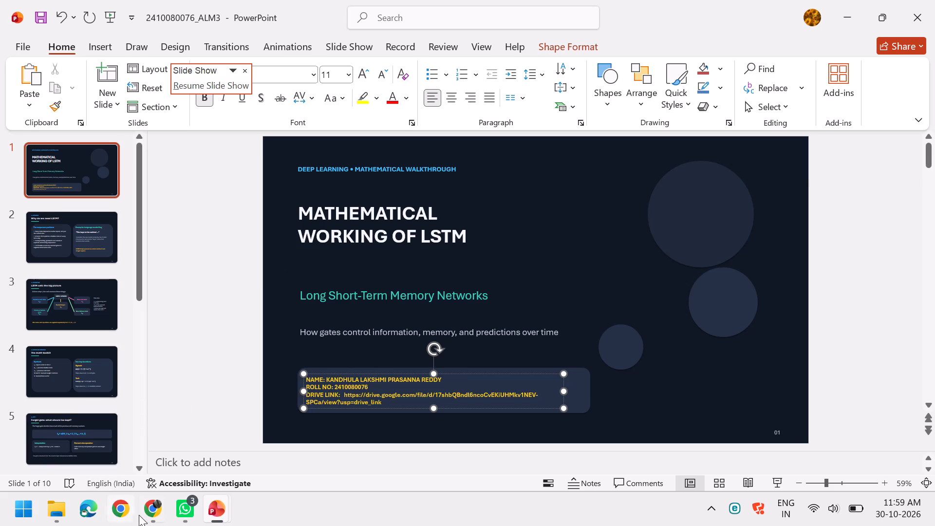
Switch to the LMS dashboard in Chrome, open the ALM-3 assignment, and start a submission, going down to its file submissions area.
{"action": "left_click", "coordinate": [165, 446]}
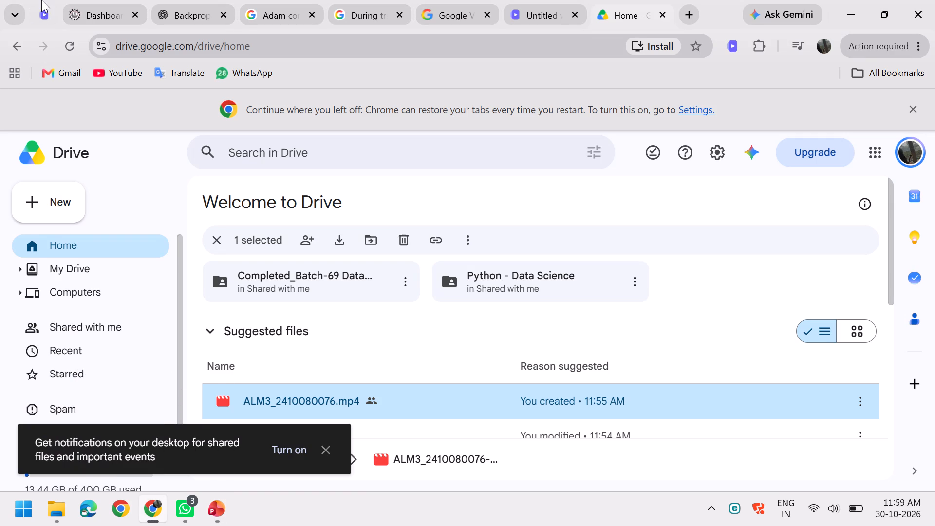
{"action": "left_click", "coordinate": [74, 7]}
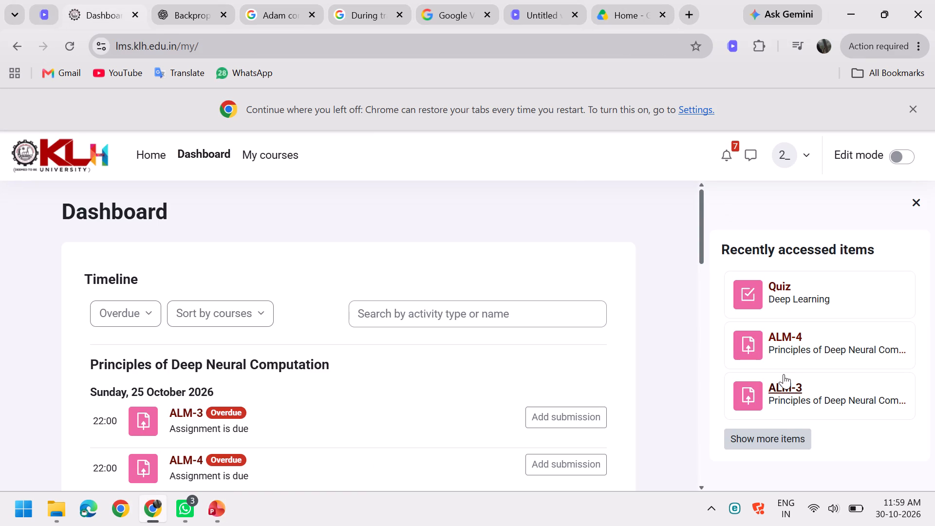
{"action": "left_click", "coordinate": [785, 388]}
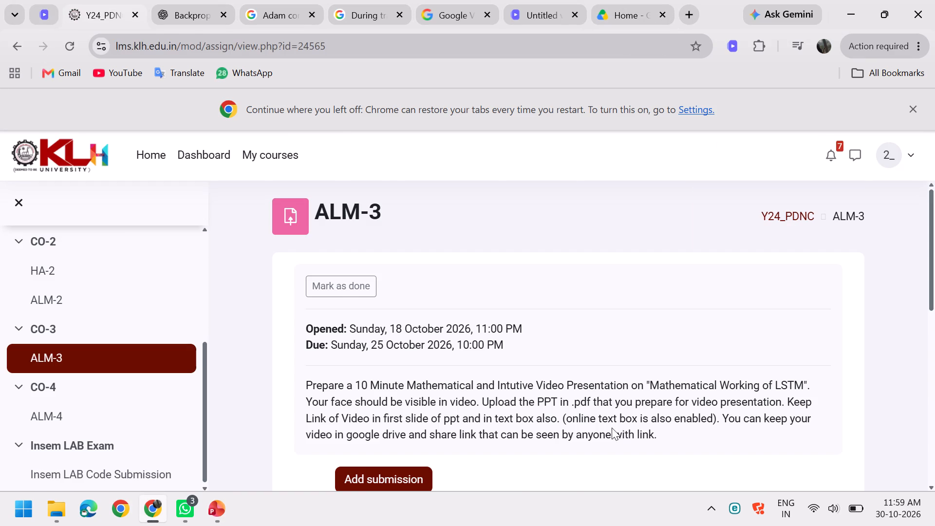
{"action": "scroll", "coordinate": [608, 428], "scroll_direction": "down", "scroll_amount": 4}
{"action": "scroll", "coordinate": [608, 428], "scroll_direction": "up", "scroll_amount": 3}
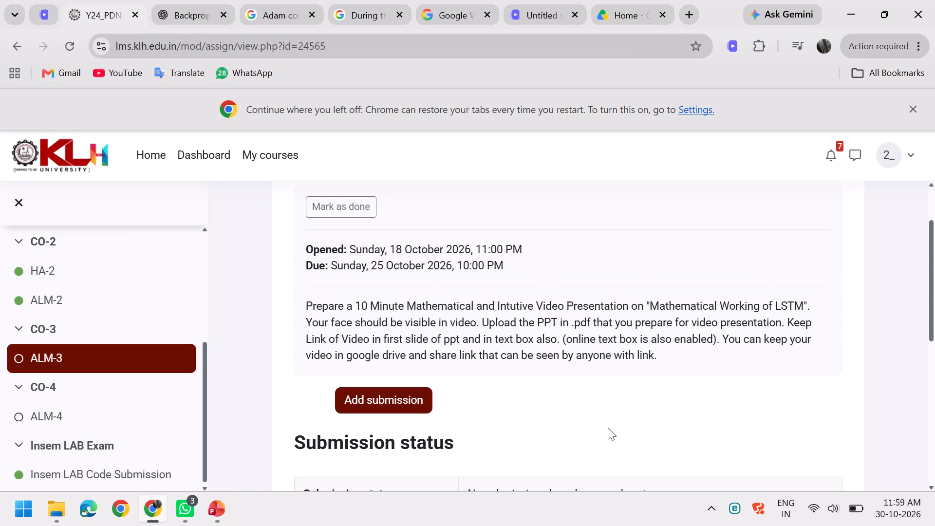
{"action": "left_click", "coordinate": [379, 413]}
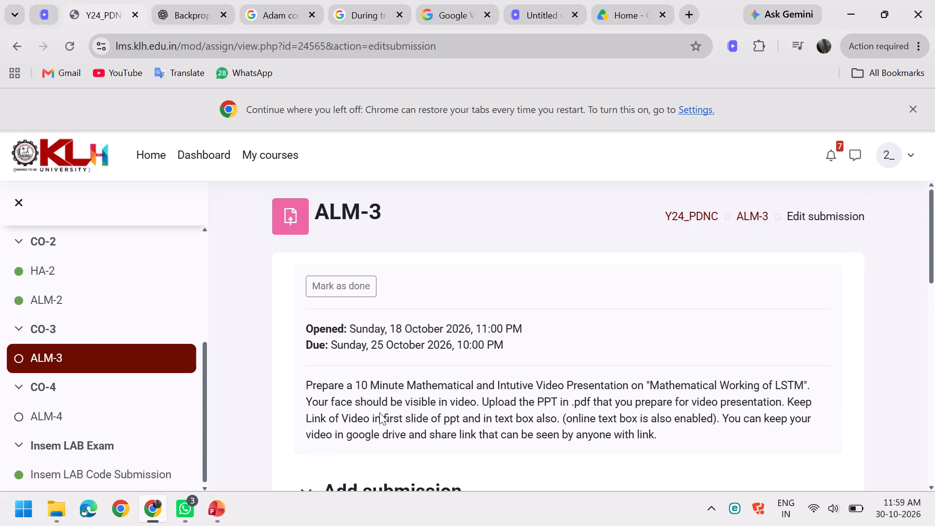
{"action": "scroll", "coordinate": [379, 413], "scroll_direction": "down", "scroll_amount": 4}
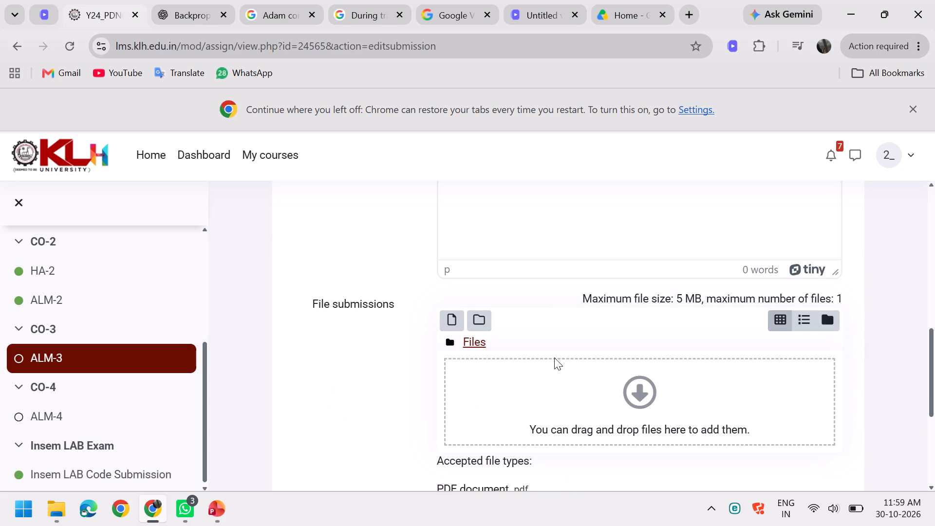
{"action": "scroll", "coordinate": [554, 357], "scroll_direction": "down", "scroll_amount": 1}
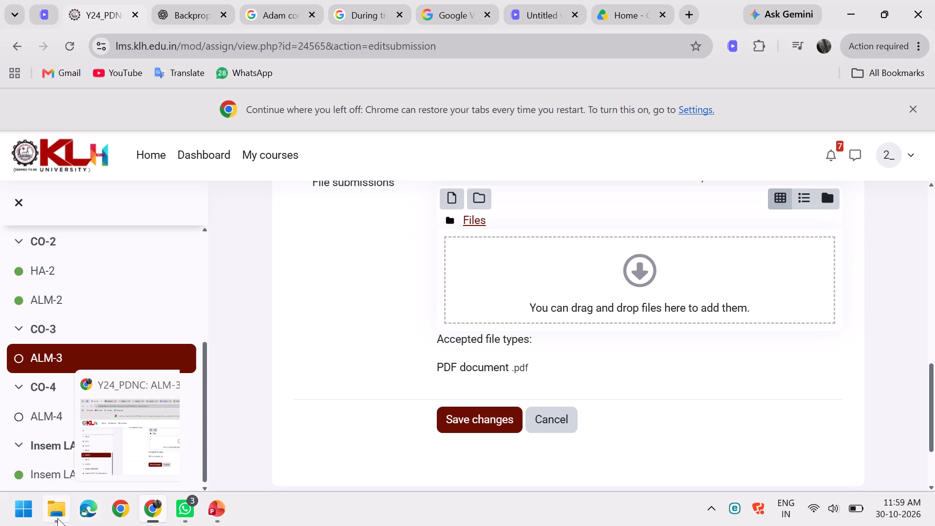
Switch to the LSTM deck in PowerPoint and save a PDF copy in Downloads, keeping the roll number and "_ALM3" file name.
{"action": "left_click", "coordinate": [75, 440]}
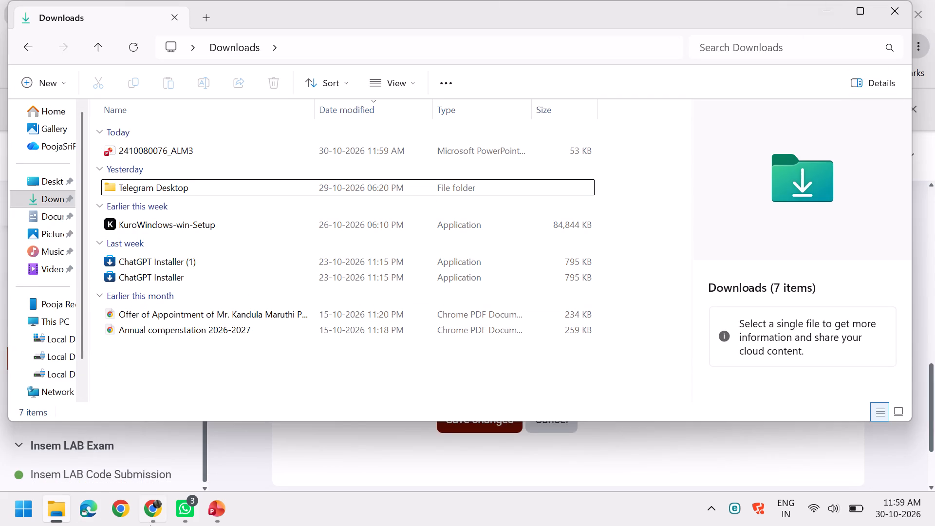
{"action": "left_click", "coordinate": [176, 426]}
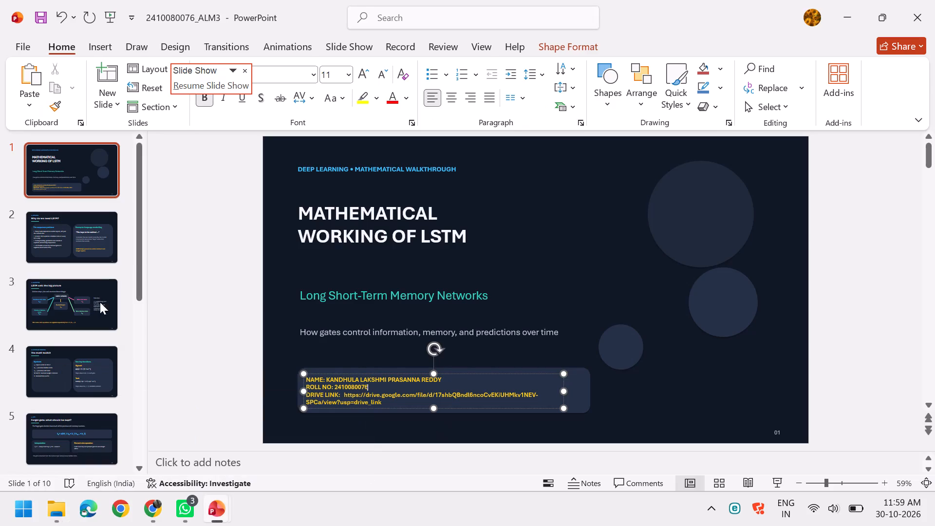
{"action": "left_click", "coordinate": [18, 38]}
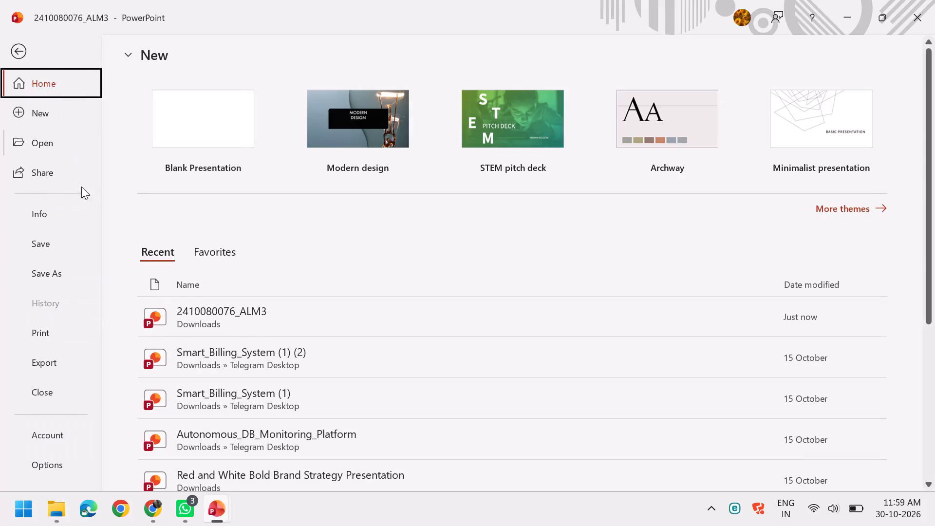
{"action": "left_click", "coordinate": [60, 275]}
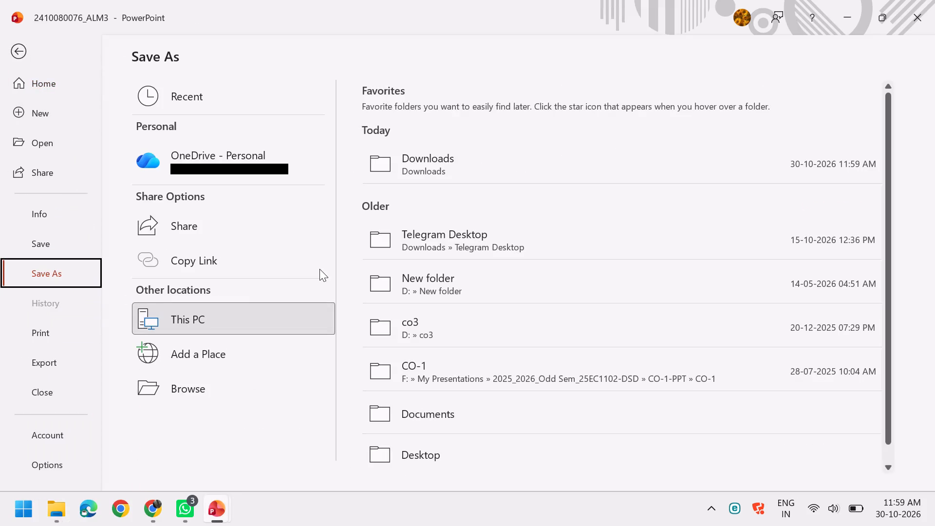
{"action": "left_click", "coordinate": [393, 170]}
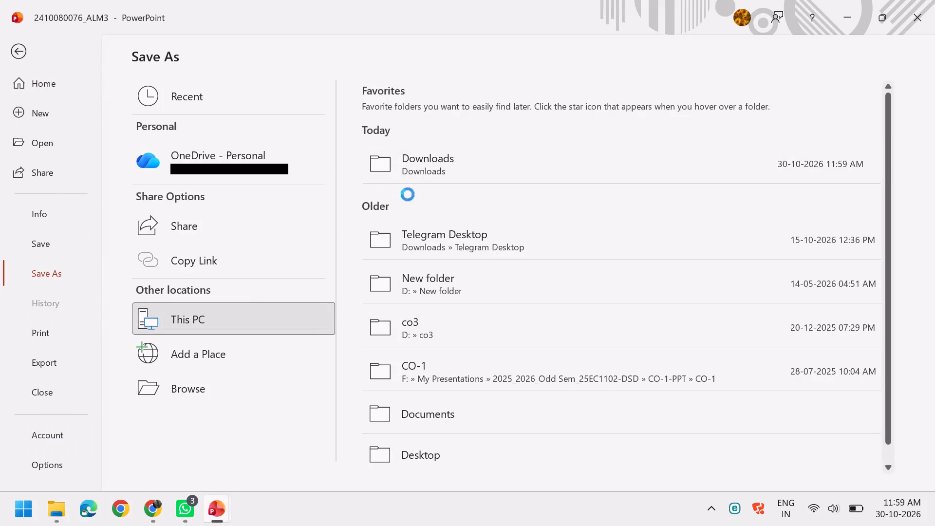
{"action": "left_click", "coordinate": [329, 258]}
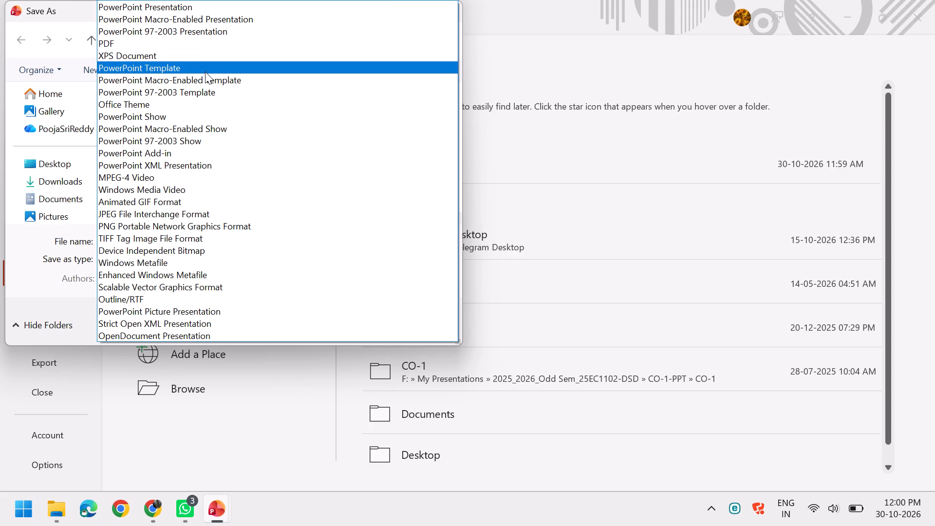
{"action": "scroll", "coordinate": [205, 72], "scroll_direction": "down", "scroll_amount": 2}
{"action": "scroll", "coordinate": [205, 72], "scroll_direction": "up", "scroll_amount": 1}
{"action": "scroll", "coordinate": [205, 72], "scroll_direction": "down", "scroll_amount": 3}
{"action": "left_click", "coordinate": [188, 48]}
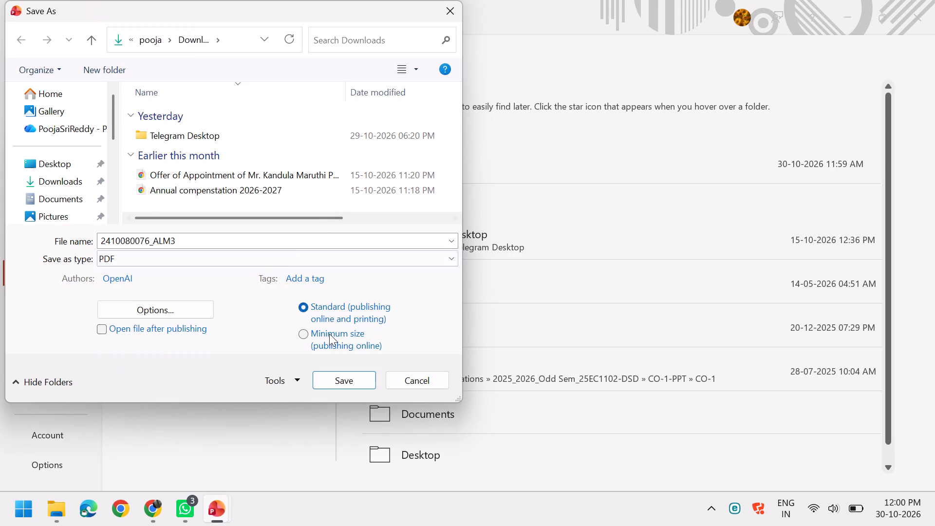
{"action": "left_click", "coordinate": [330, 376]}
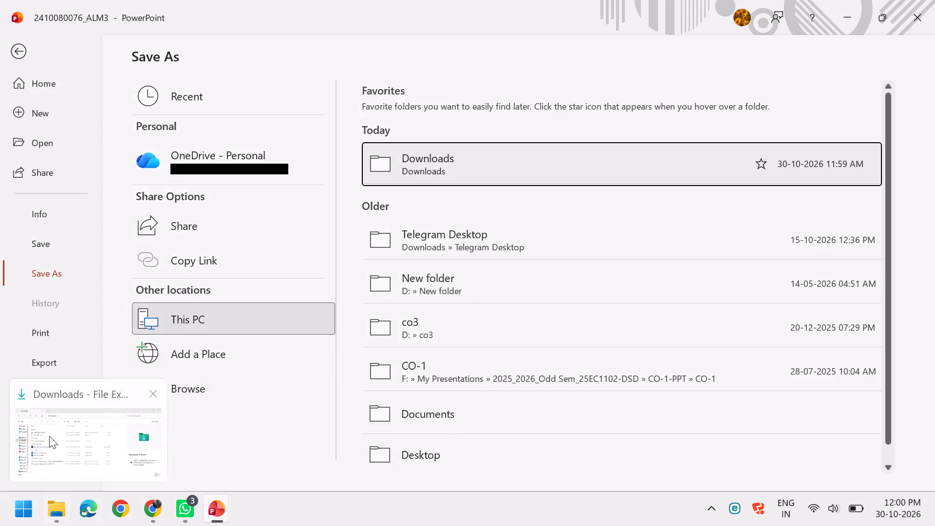
Open the ALM3 PDF from Downloads and check its slides, including the name, roll number and drive link on the title slide.
{"action": "left_click", "coordinate": [49, 436]}
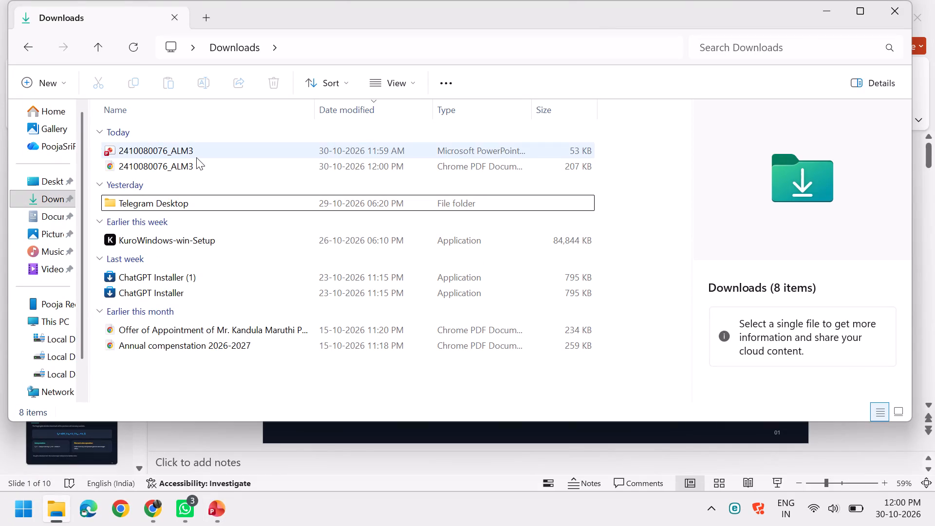
{"action": "double_click", "coordinate": [188, 172]}
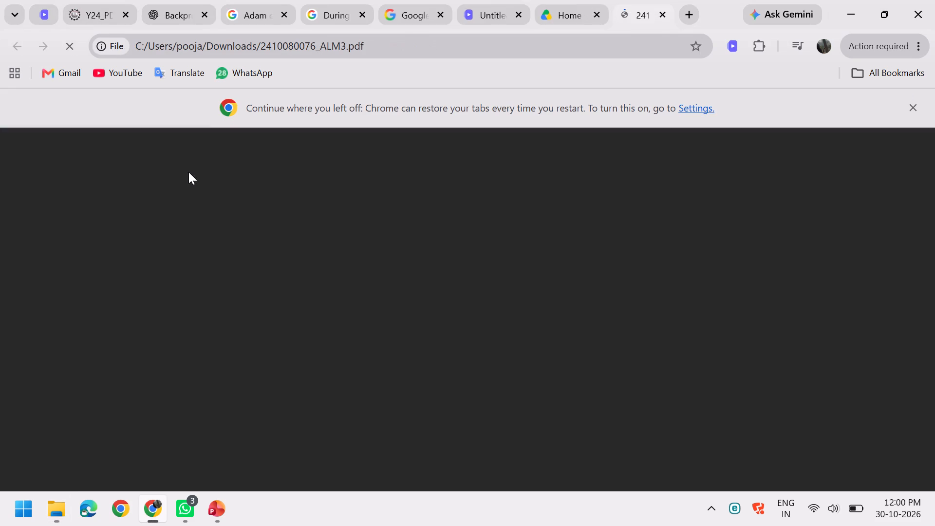
{"action": "scroll", "coordinate": [406, 376], "scroll_direction": "down", "scroll_amount": 11}
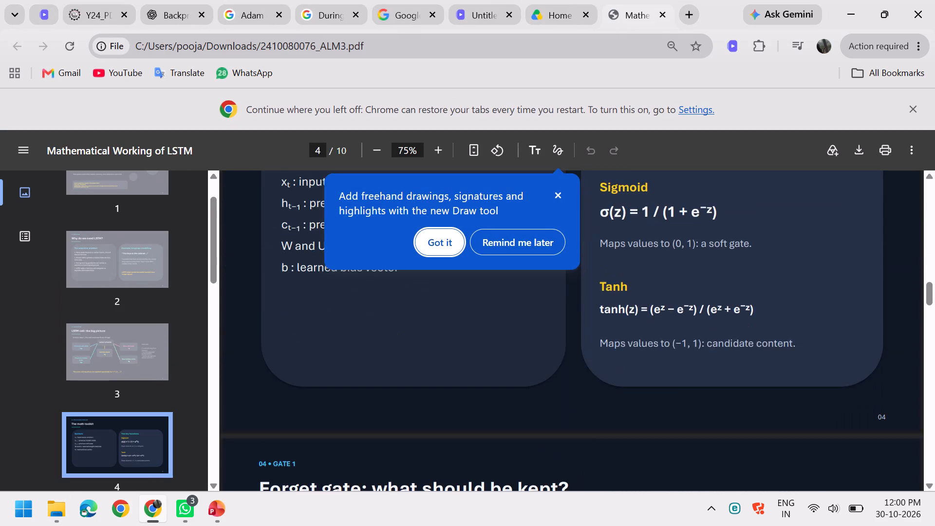
{"action": "scroll", "coordinate": [406, 376], "scroll_direction": "up", "scroll_amount": 12}
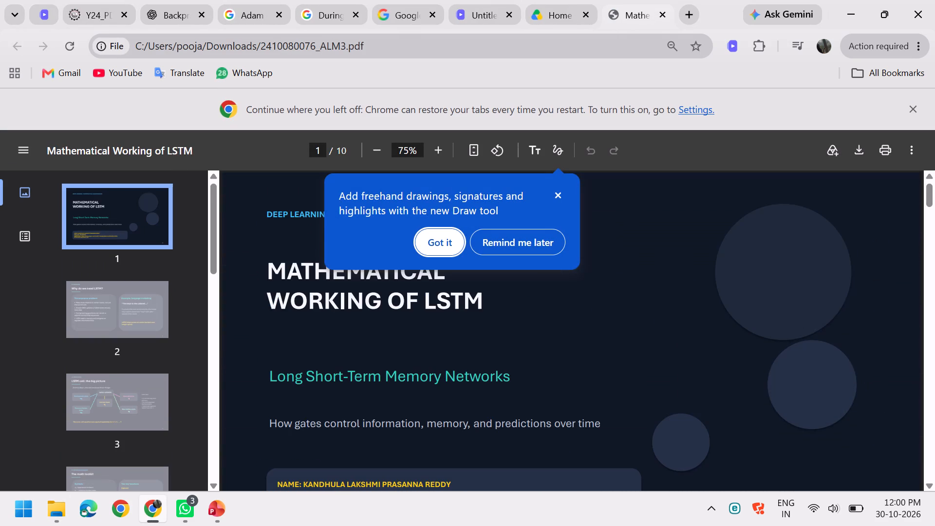
{"action": "scroll", "coordinate": [406, 376], "scroll_direction": "up", "scroll_amount": 1}
{"action": "scroll", "coordinate": [406, 376], "scroll_direction": "down", "scroll_amount": 3}
{"action": "scroll", "coordinate": [406, 376], "scroll_direction": "up", "scroll_amount": 3}
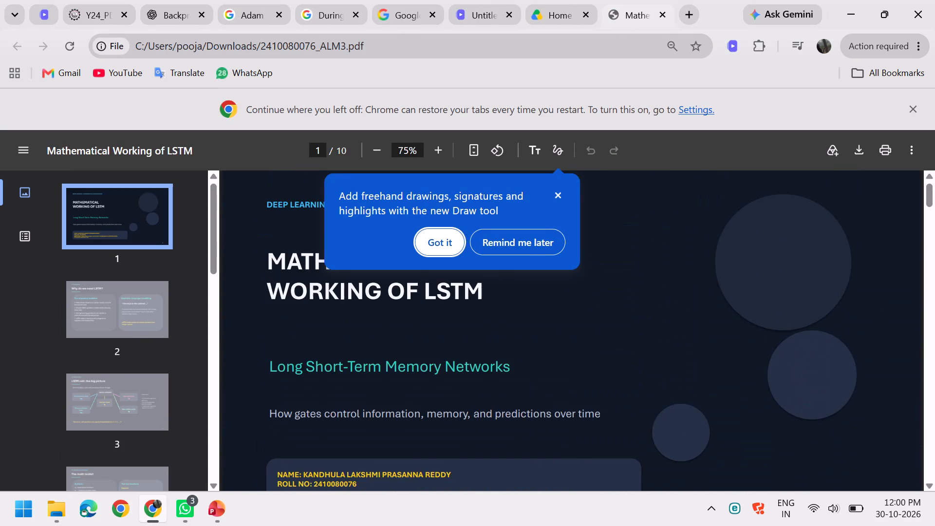
{"action": "scroll", "coordinate": [406, 376], "scroll_direction": "down", "scroll_amount": 2}
{"action": "scroll", "coordinate": [406, 376], "scroll_direction": "up", "scroll_amount": 1}
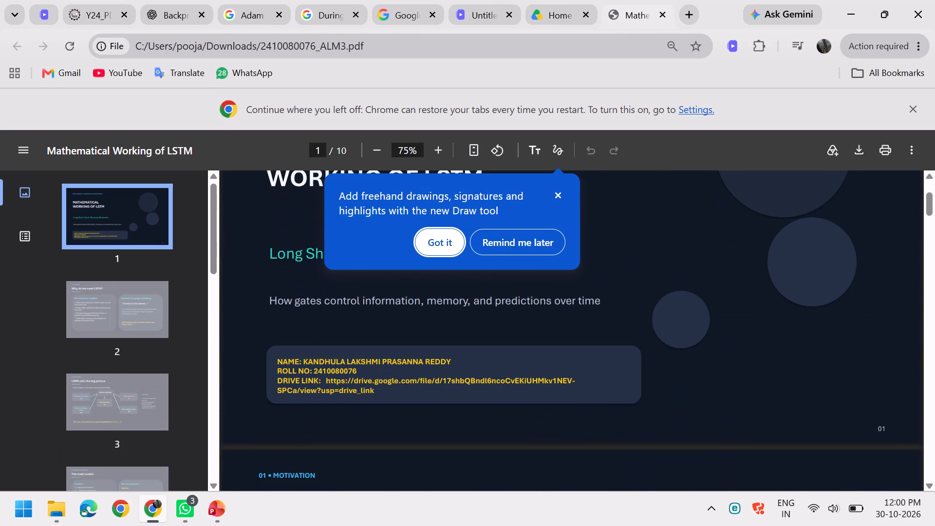
Test the drive link on the PDF's title slide, and close that page to return to the ALM-3 submission.
{"action": "left_click", "coordinate": [399, 380]}
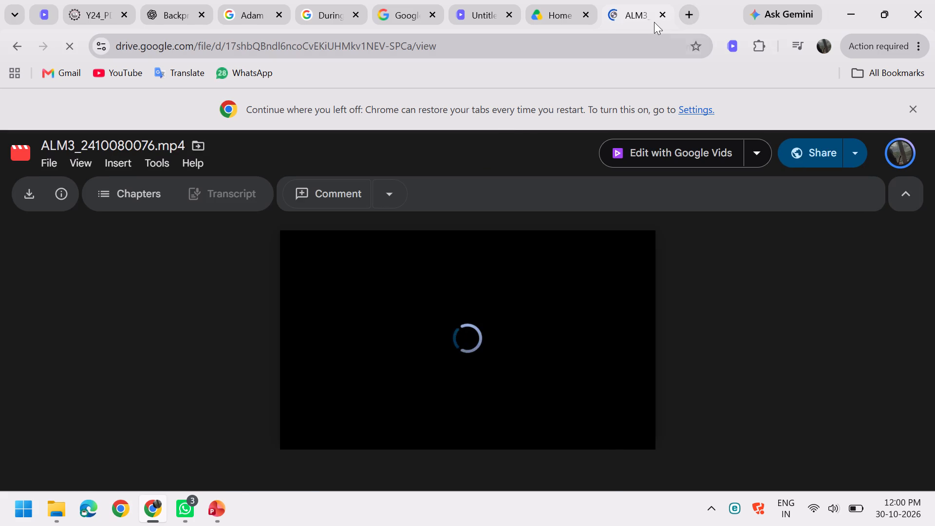
{"action": "left_click", "coordinate": [660, 20]}
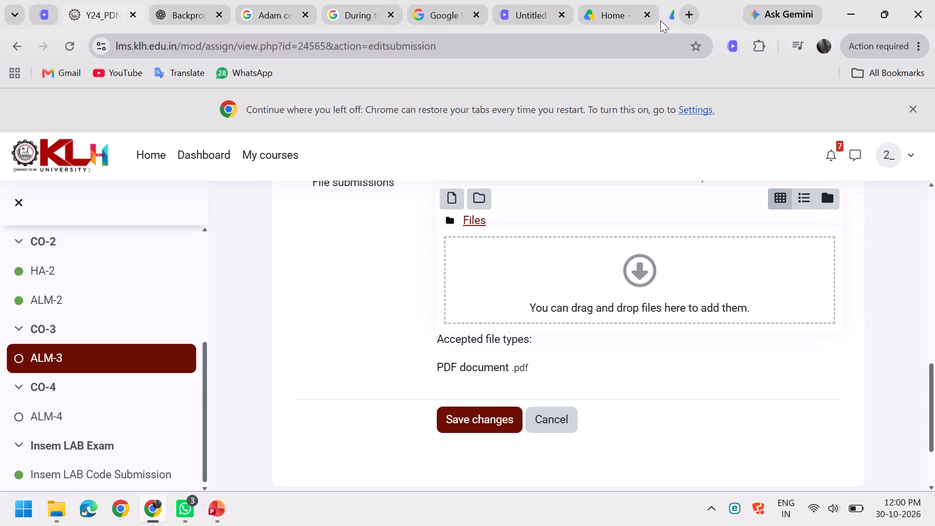
Upload the ALM3 PDF from Downloads to the ALM-3 file submissions and save the submission.
{"action": "left_click", "coordinate": [636, 268]}
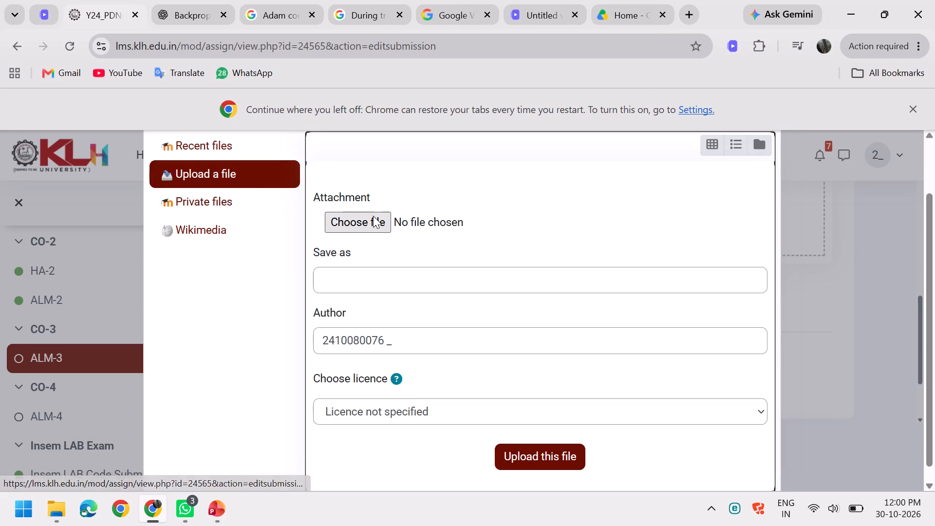
{"action": "left_click", "coordinate": [374, 216]}
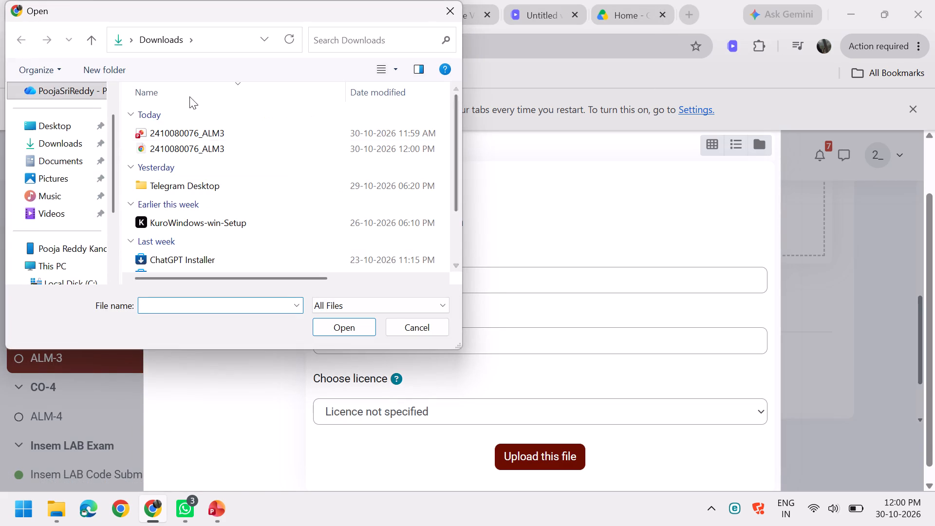
{"action": "left_click", "coordinate": [217, 145]}
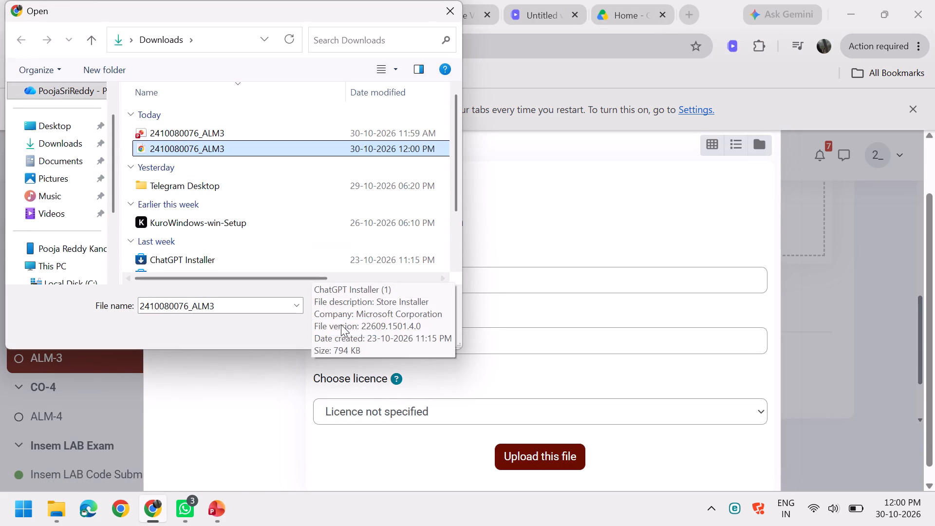
{"action": "left_click", "coordinate": [286, 331]}
{"action": "left_click", "coordinate": [336, 332]}
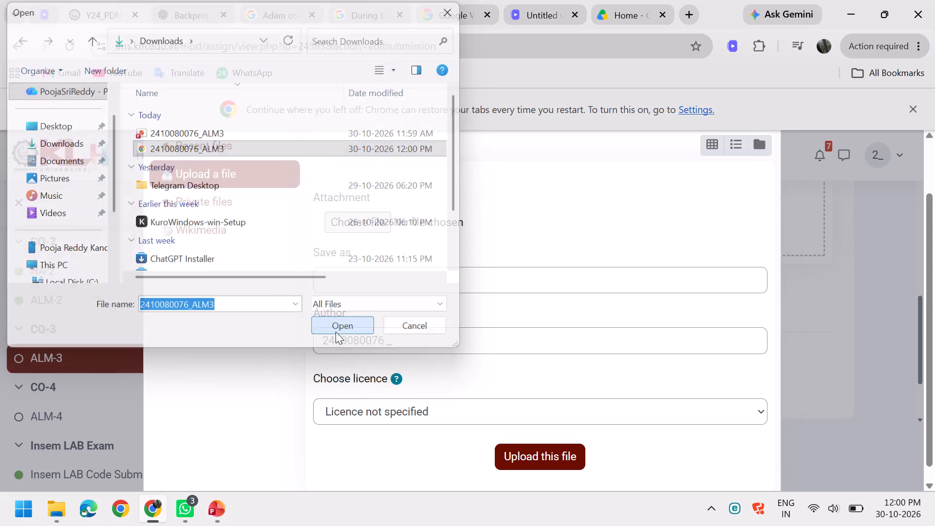
{"action": "left_click", "coordinate": [581, 446]}
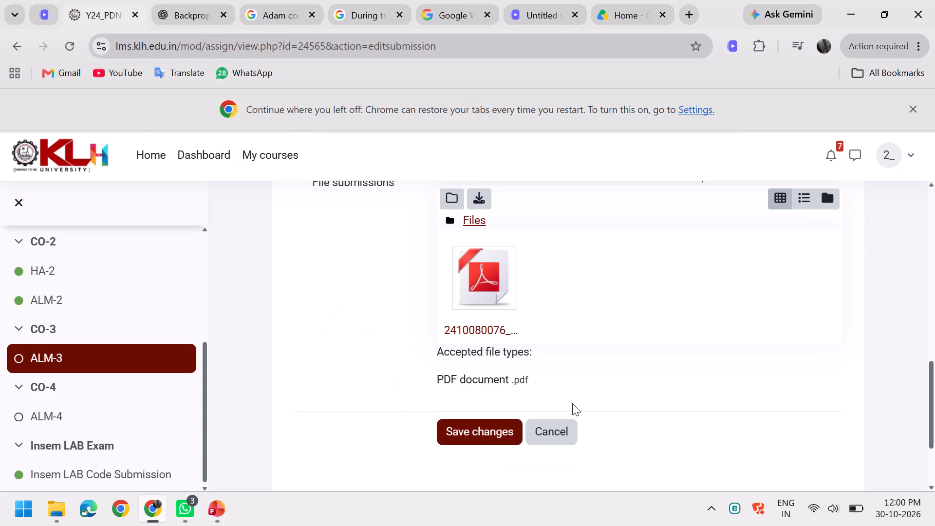
{"action": "left_click", "coordinate": [504, 436]}
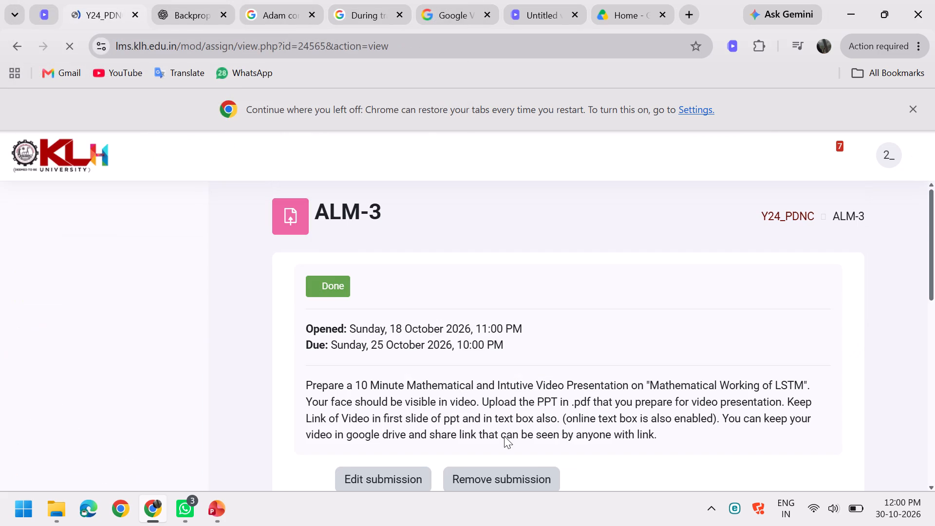
Review the ALM-3 submission status, and open the ALM-2 assignment to examine its instructions and submitted file.
{"action": "scroll", "coordinate": [504, 436], "scroll_direction": "down", "scroll_amount": 6}
{"action": "scroll", "coordinate": [504, 436], "scroll_direction": "up", "scroll_amount": 1}
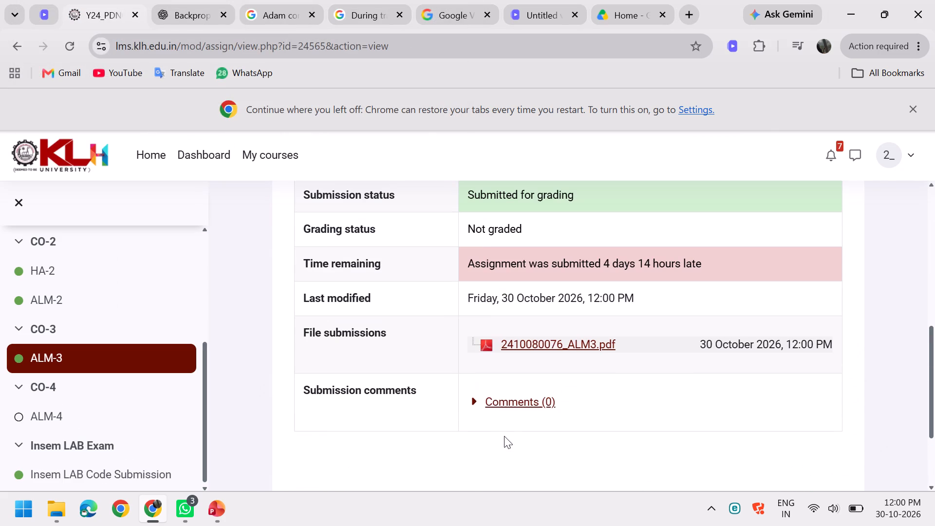
{"action": "scroll", "coordinate": [504, 436], "scroll_direction": "up", "scroll_amount": 2}
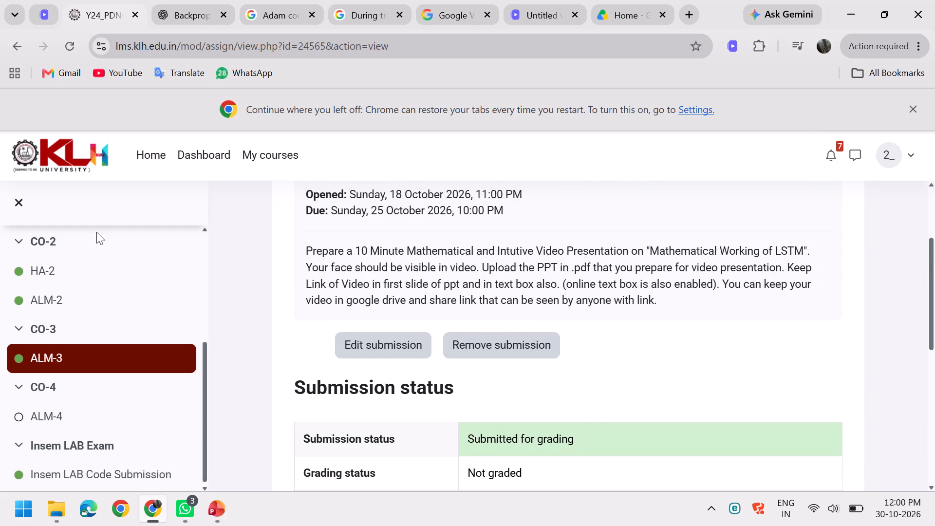
{"action": "left_click", "coordinate": [52, 306]}
{"action": "scroll", "coordinate": [442, 360], "scroll_direction": "down", "scroll_amount": 5}
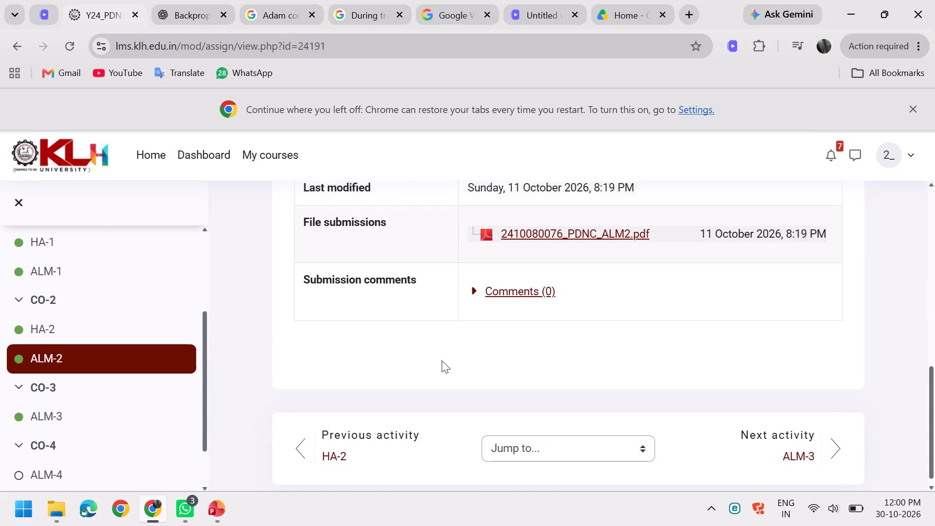
{"action": "scroll", "coordinate": [442, 360], "scroll_direction": "up", "scroll_amount": 2}
{"action": "scroll", "coordinate": [442, 360], "scroll_direction": "down", "scroll_amount": 3}
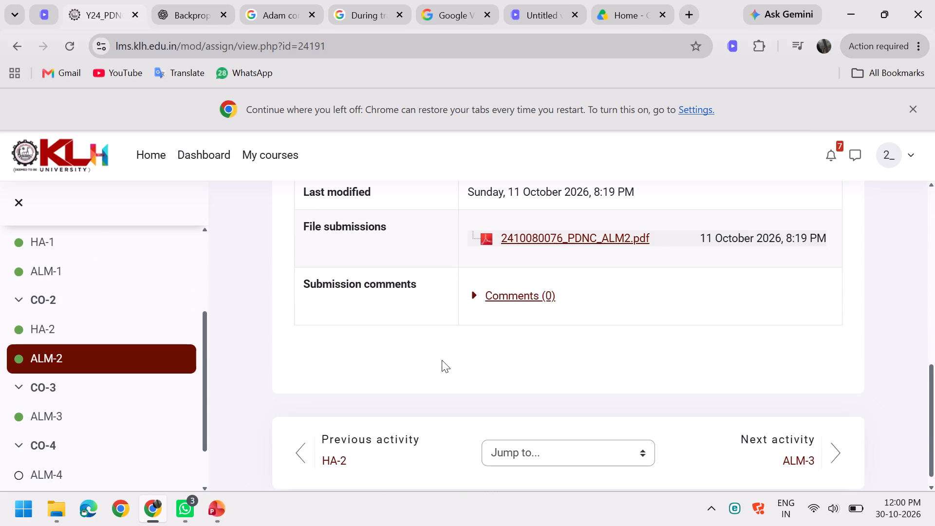
{"action": "scroll", "coordinate": [442, 360], "scroll_direction": "up", "scroll_amount": 3}
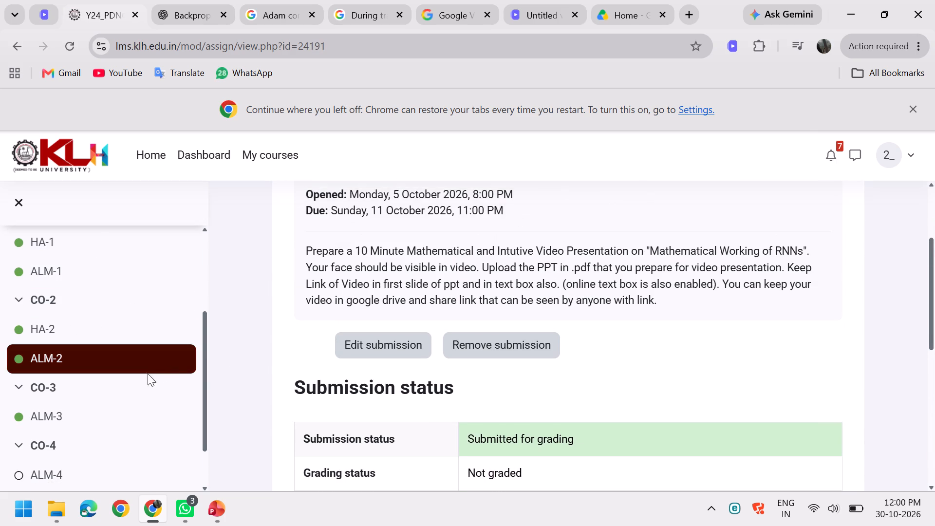
Open the ALM-4 assignment under CO-4 to view its instructions.
{"action": "scroll", "coordinate": [138, 383], "scroll_direction": "down", "scroll_amount": 3}
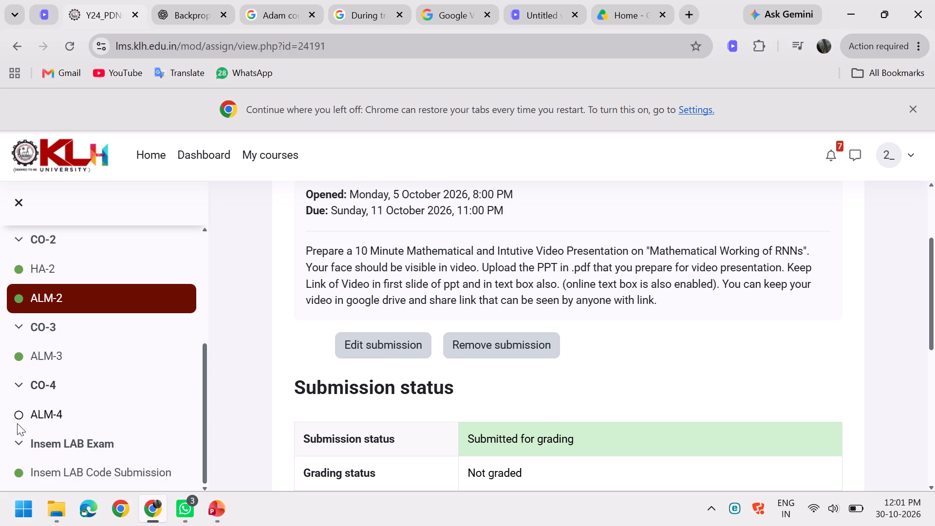
{"action": "left_click", "coordinate": [36, 419]}
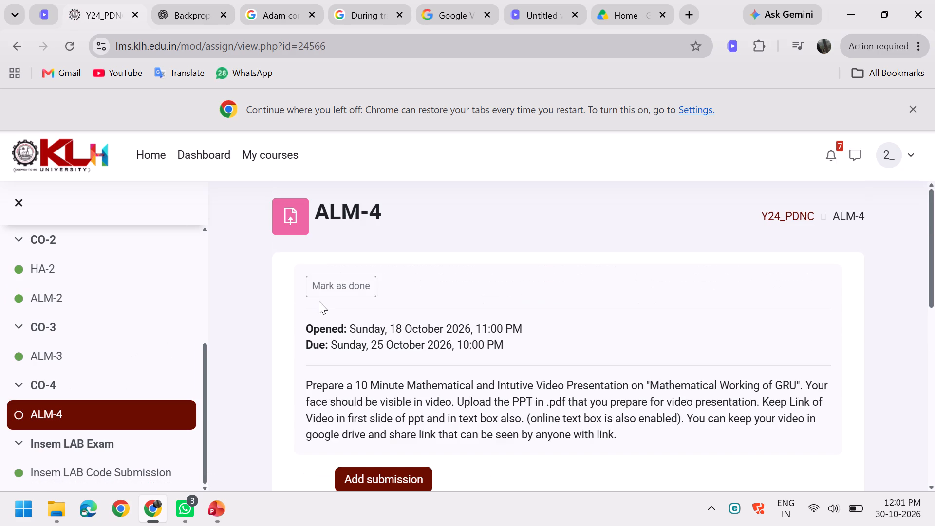